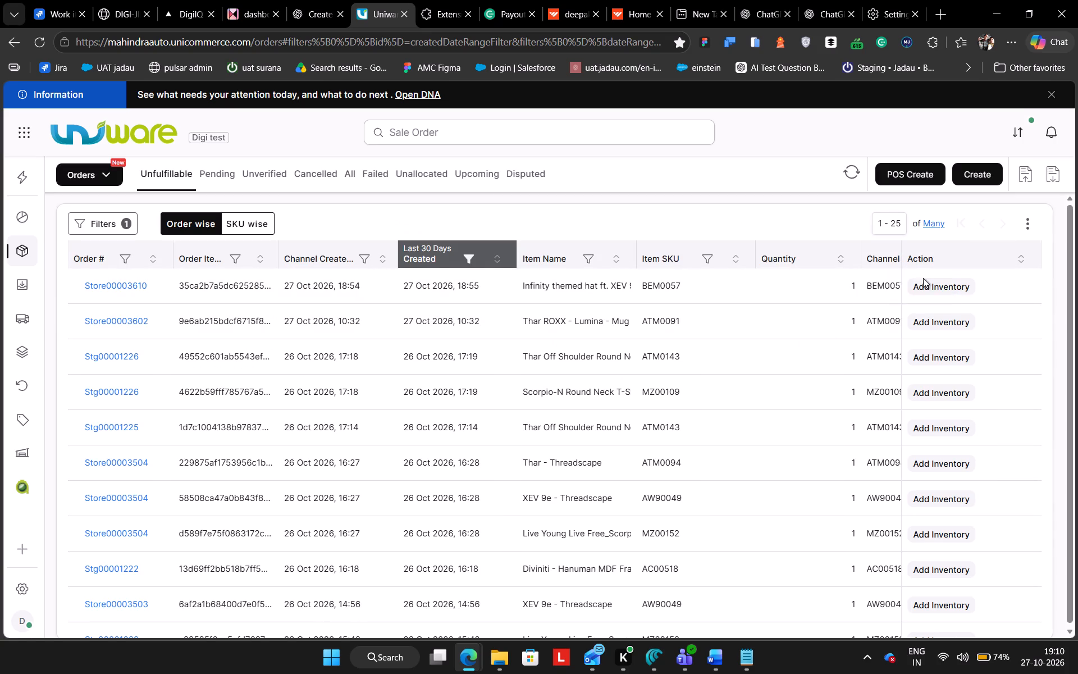
{"action": "left_click", "coordinate": [954, 283]}
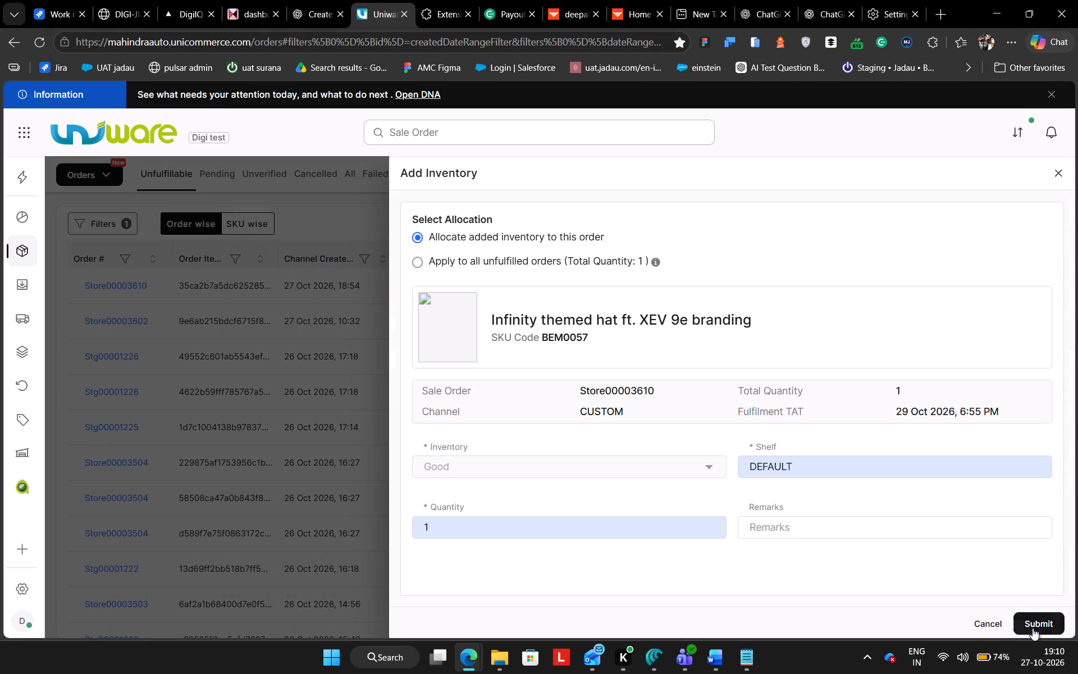
{"action": "left_click", "coordinate": [1041, 614]}
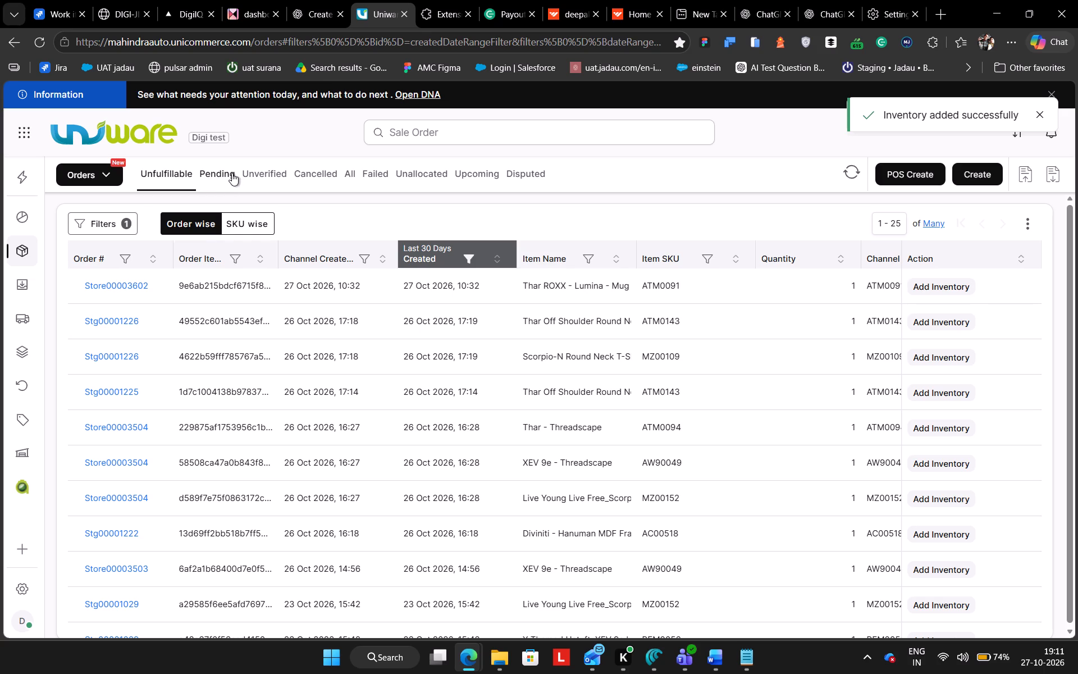
{"action": "left_click", "coordinate": [230, 173]}
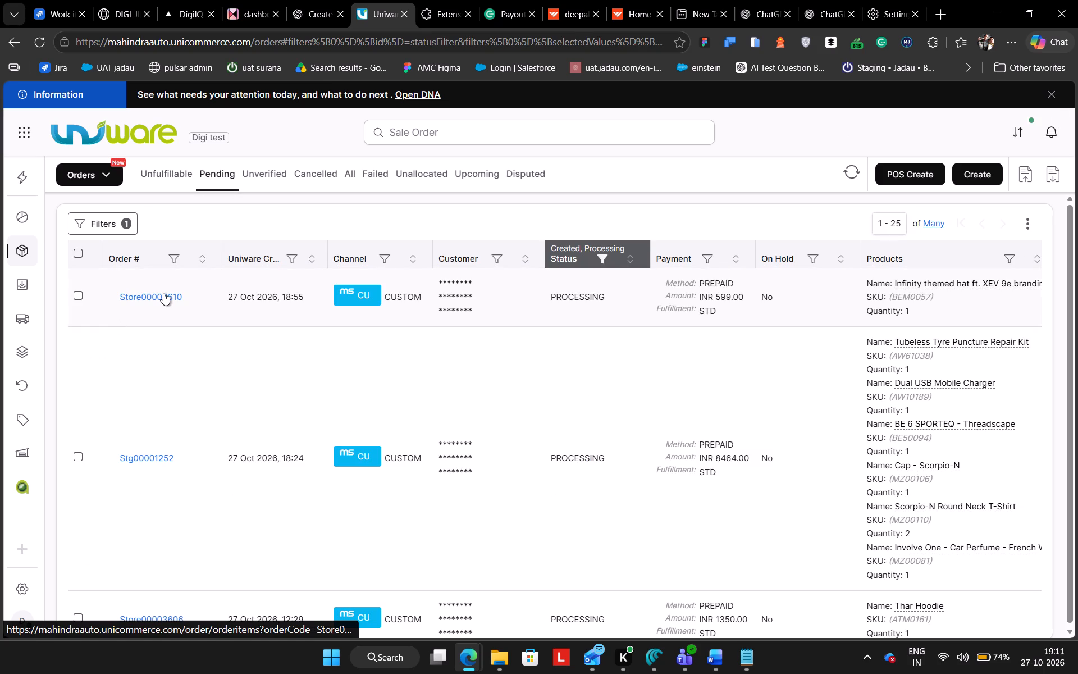
{"action": "left_click", "coordinate": [163, 293]}
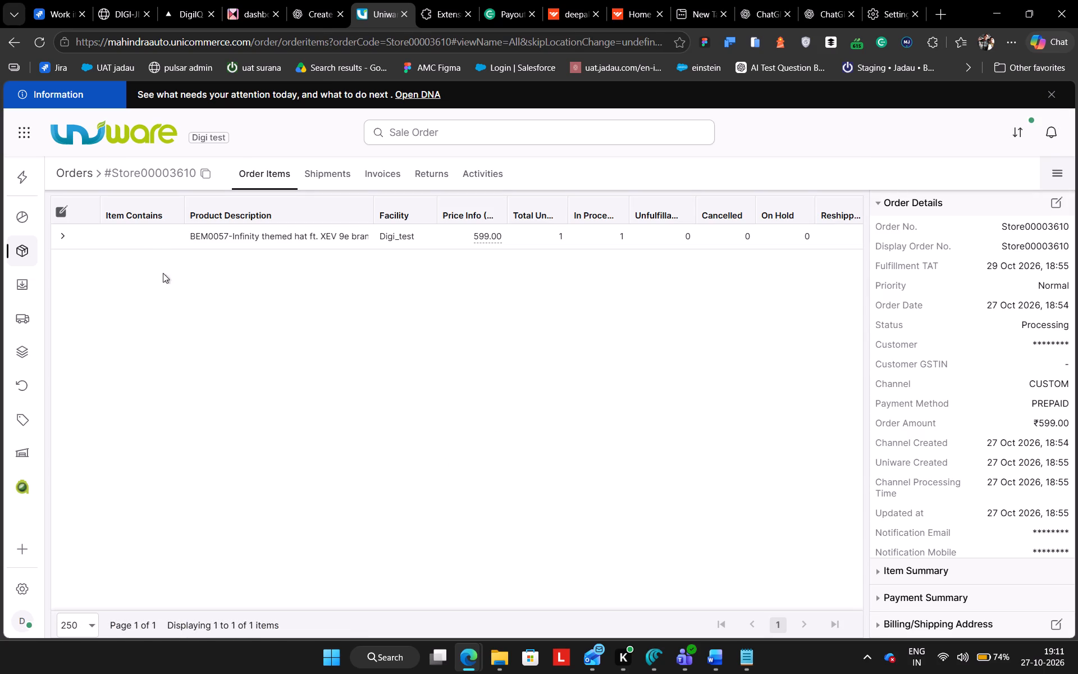
{"action": "left_click", "coordinate": [144, 234]}
{"action": "left_click", "coordinate": [684, 297]}
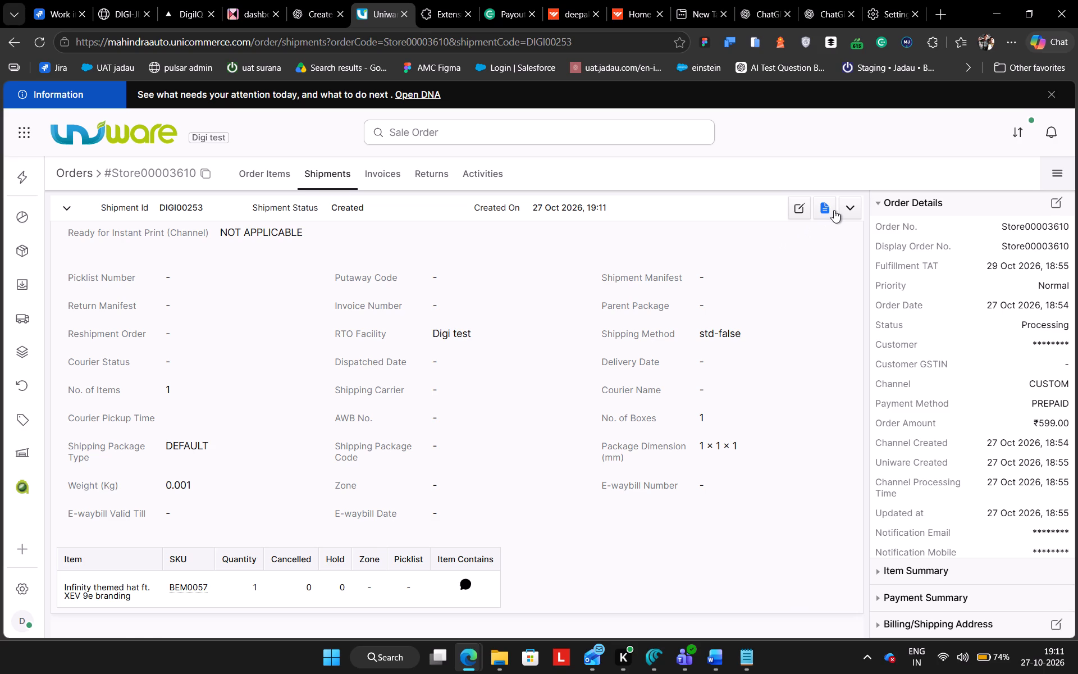
{"action": "left_click", "coordinate": [829, 208]}
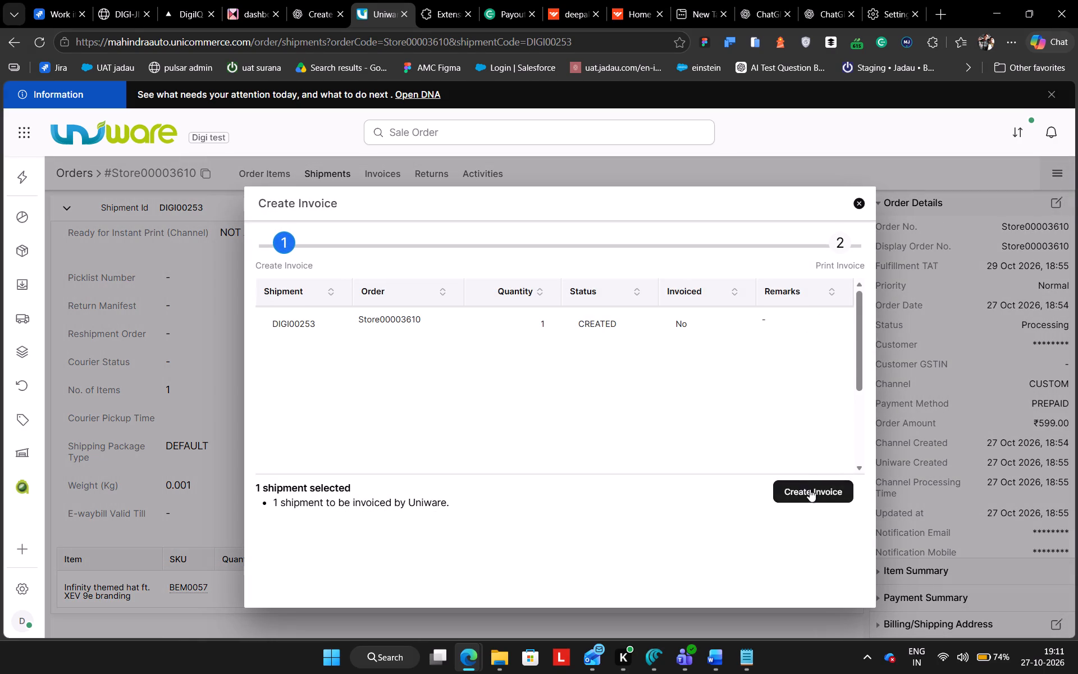
{"action": "left_click", "coordinate": [810, 489]}
{"action": "left_click", "coordinate": [801, 495]}
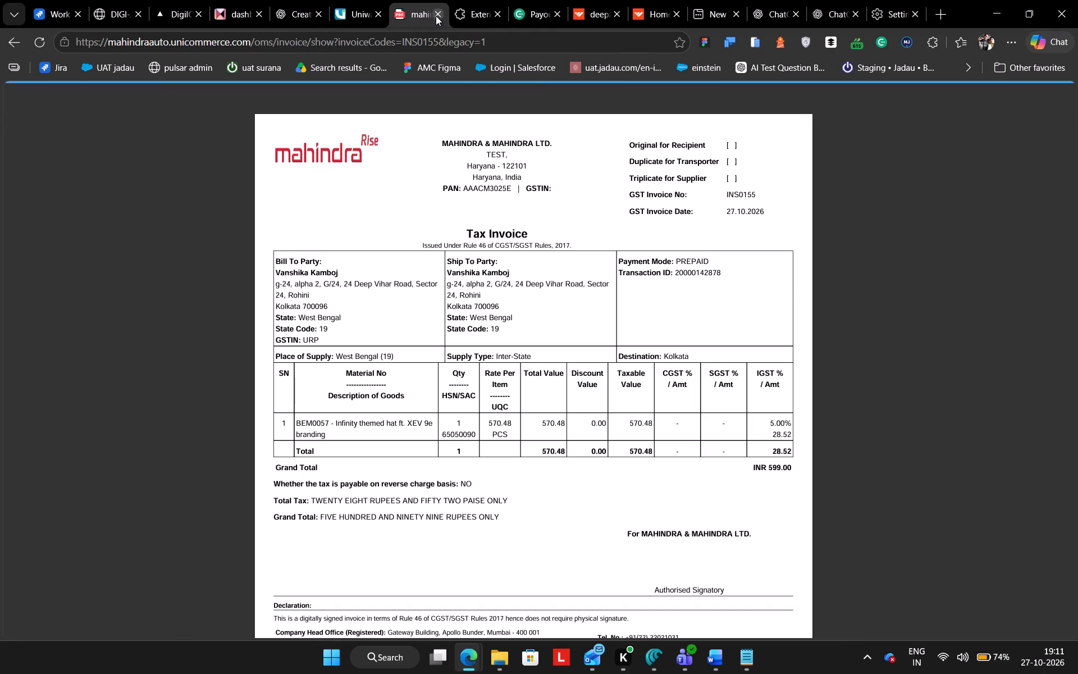
{"action": "left_click", "coordinate": [436, 16]}
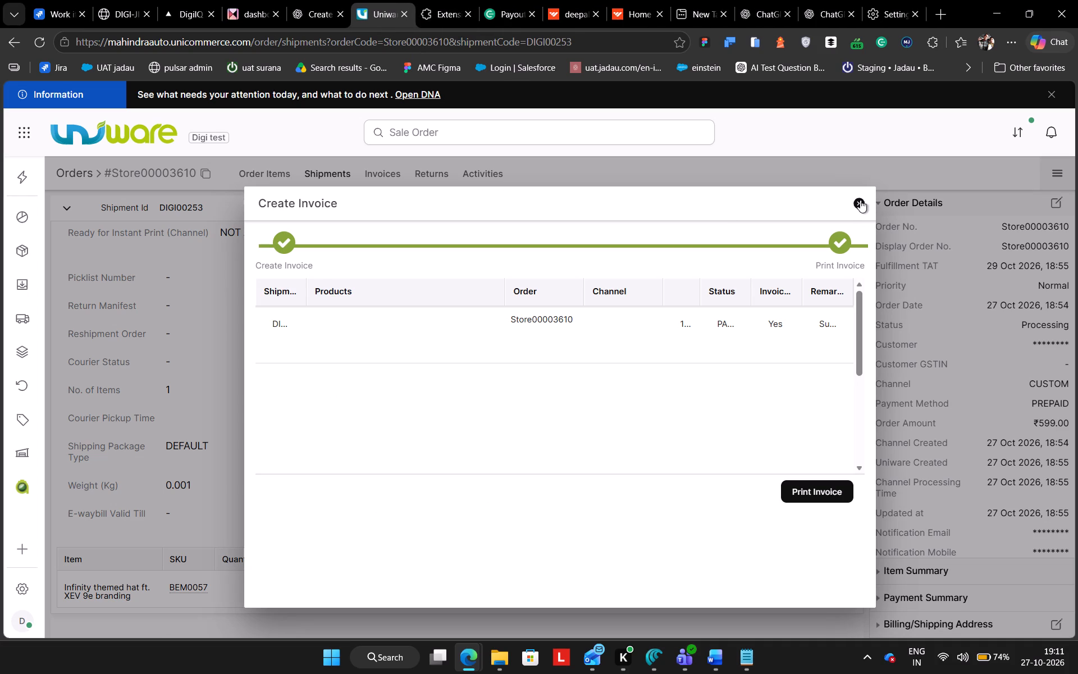
{"action": "left_click", "coordinate": [861, 204]}
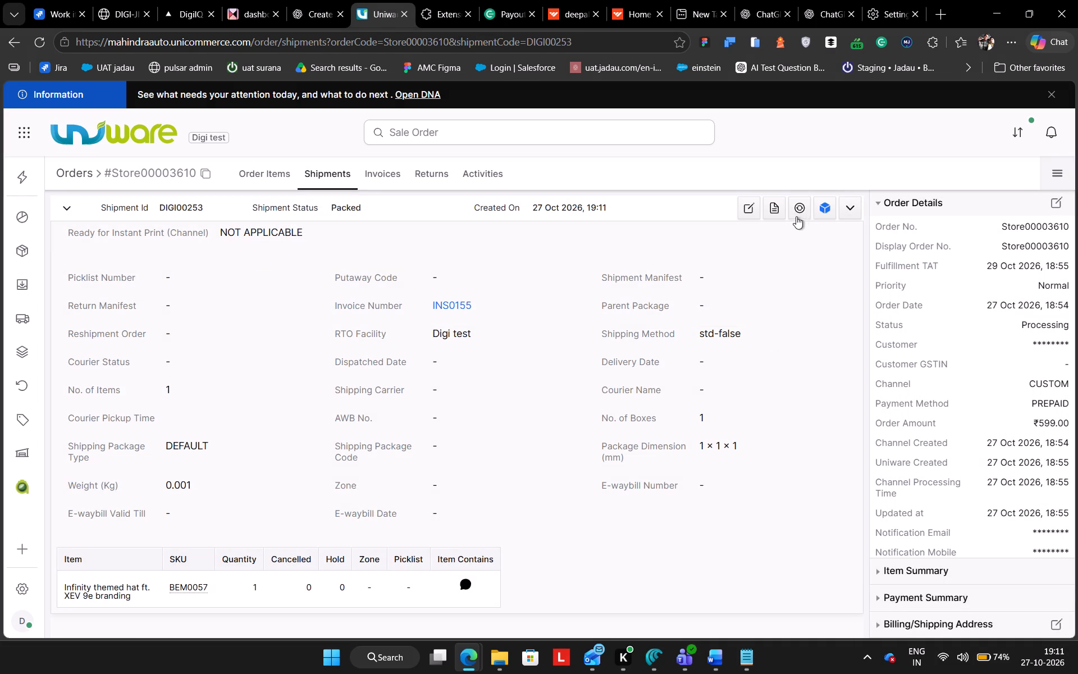
{"action": "left_click", "coordinate": [746, 210]}
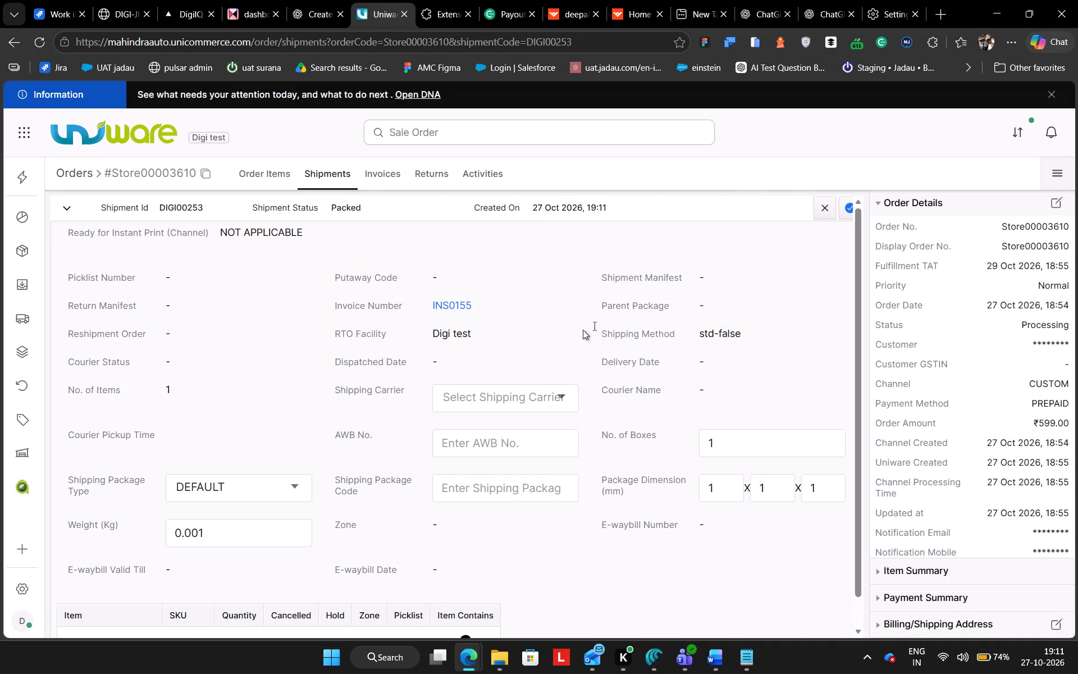
{"action": "left_click", "coordinate": [520, 390]}
{"action": "left_click", "coordinate": [498, 432]}
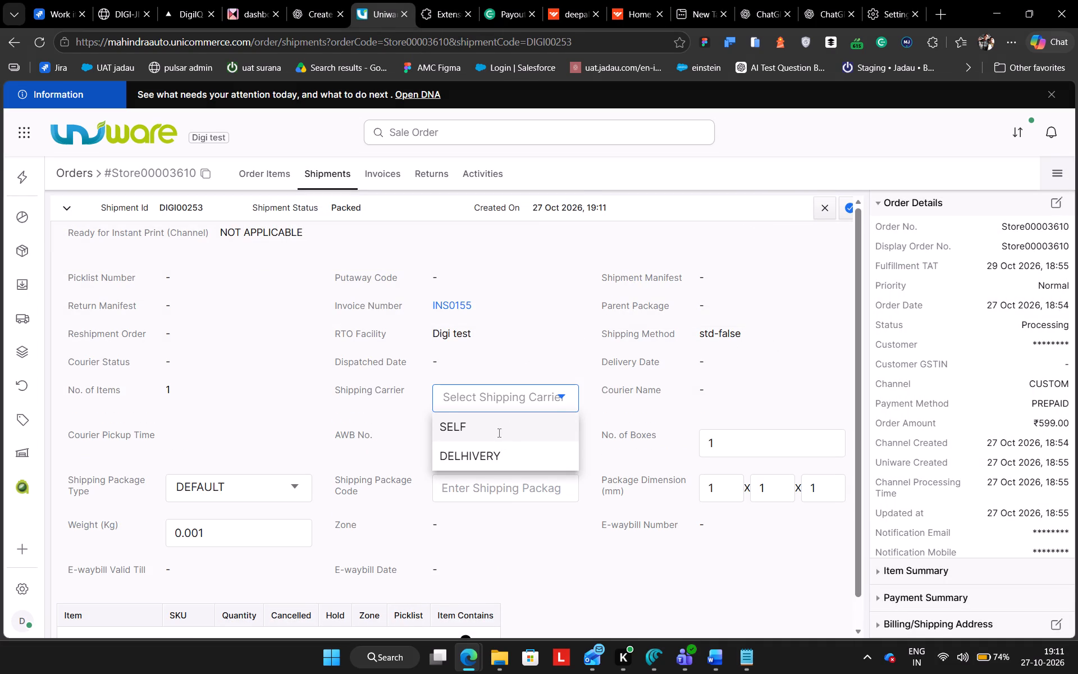
{"action": "left_click", "coordinate": [503, 442]}
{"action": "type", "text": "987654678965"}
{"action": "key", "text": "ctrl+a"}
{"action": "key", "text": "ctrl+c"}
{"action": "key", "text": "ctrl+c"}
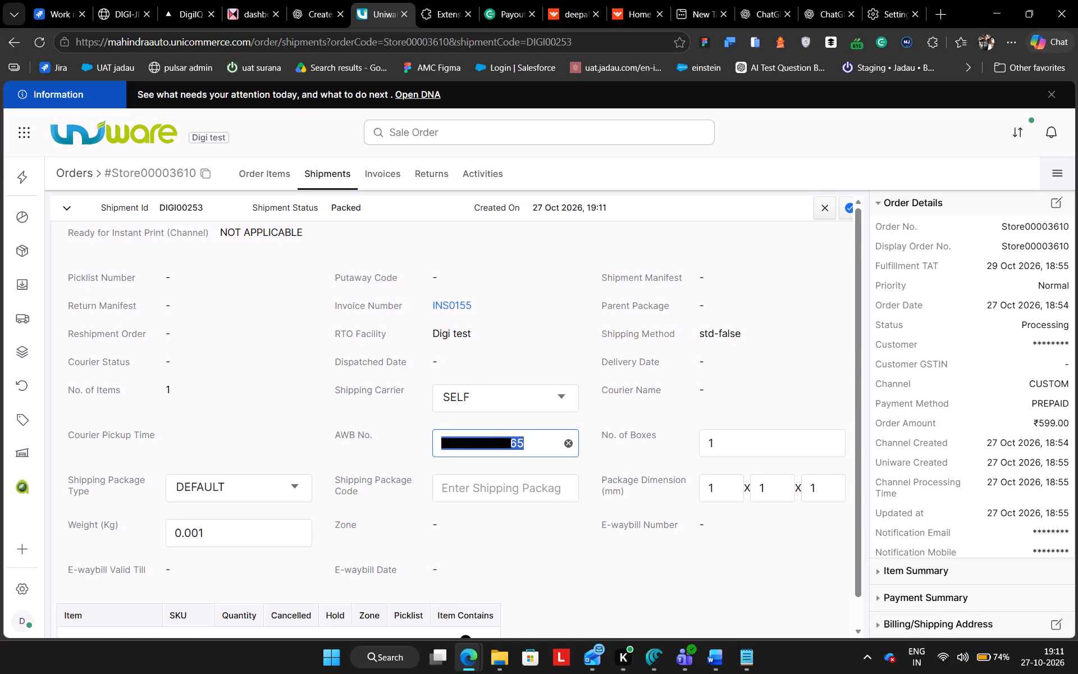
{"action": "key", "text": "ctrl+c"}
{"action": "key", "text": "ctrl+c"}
{"action": "left_click", "coordinate": [844, 207]}
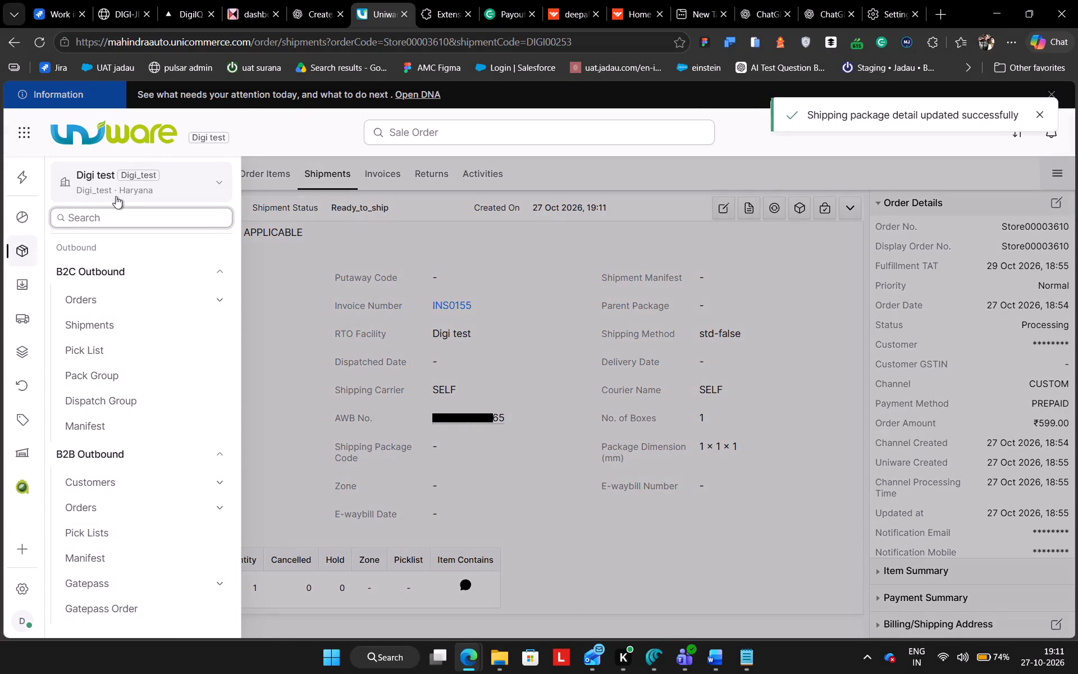
Create a shipping manifest for channel CUSTOM with shipping provider SELF(VENDOR_SELF) and shipping method Standard-Prepaid.
{"action": "type", "text": "manu"}
{"action": "key", "text": "BackSpace"}
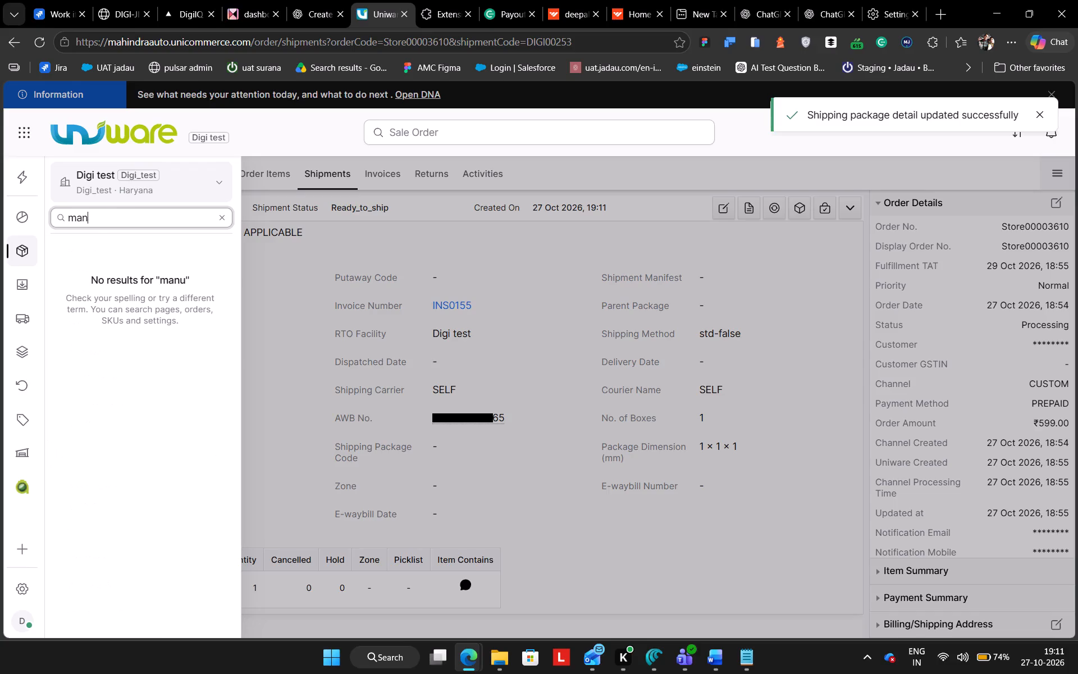
{"action": "key", "text": "i"}
{"action": "left_click", "coordinate": [92, 276]}
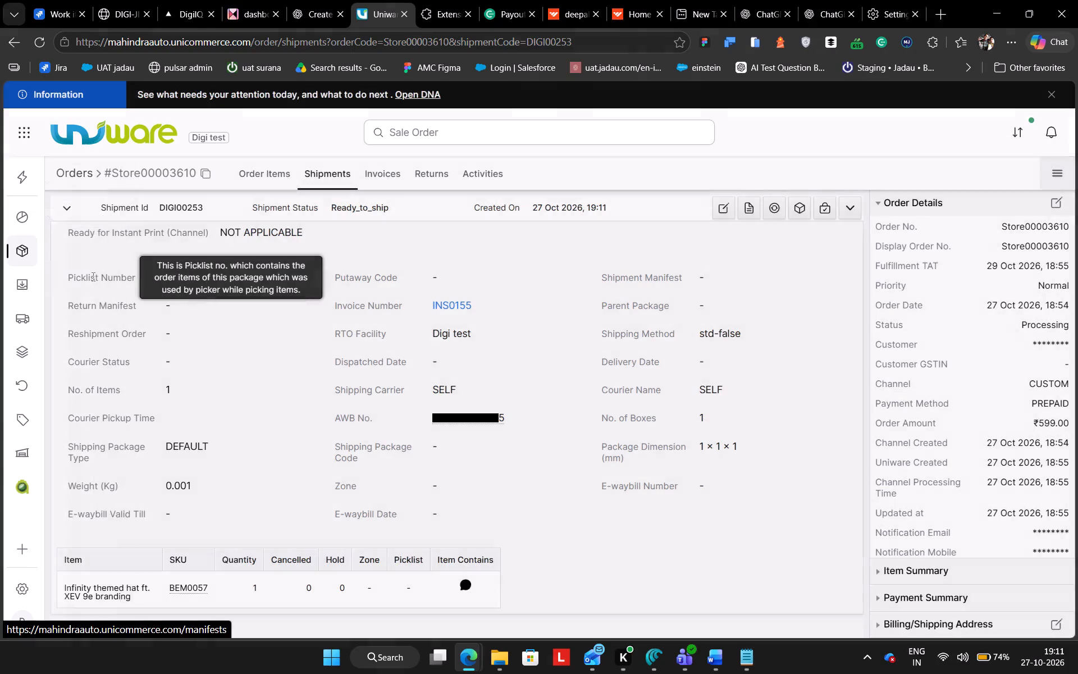
{"action": "left_click", "coordinate": [995, 171]}
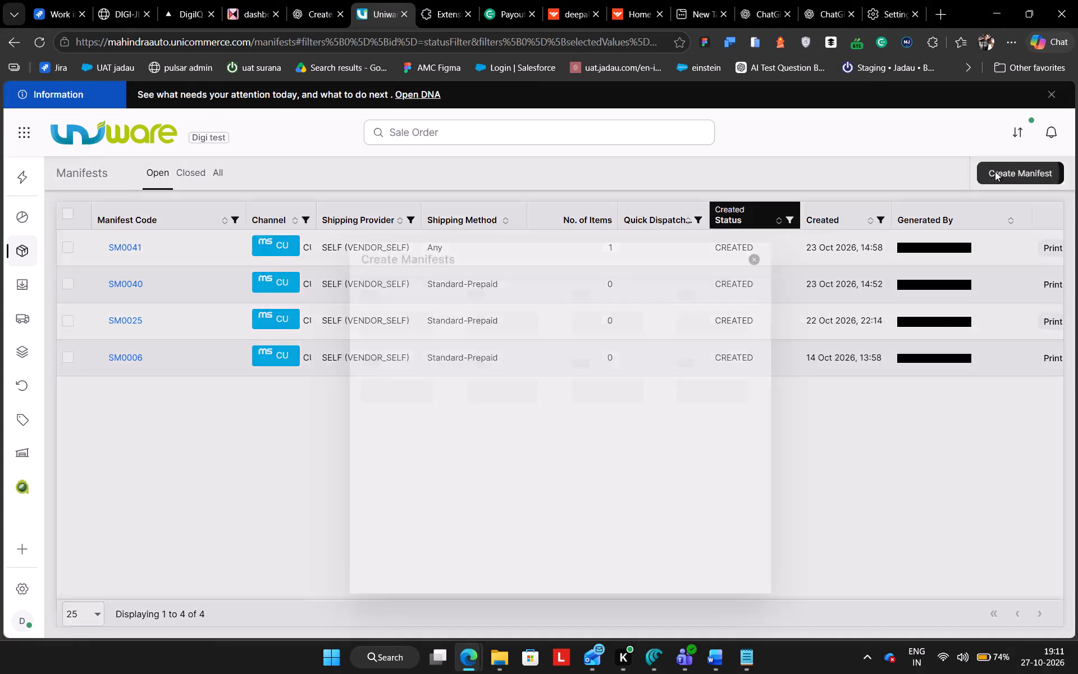
{"action": "left_click", "coordinate": [504, 293]}
{"action": "left_click", "coordinate": [503, 325]}
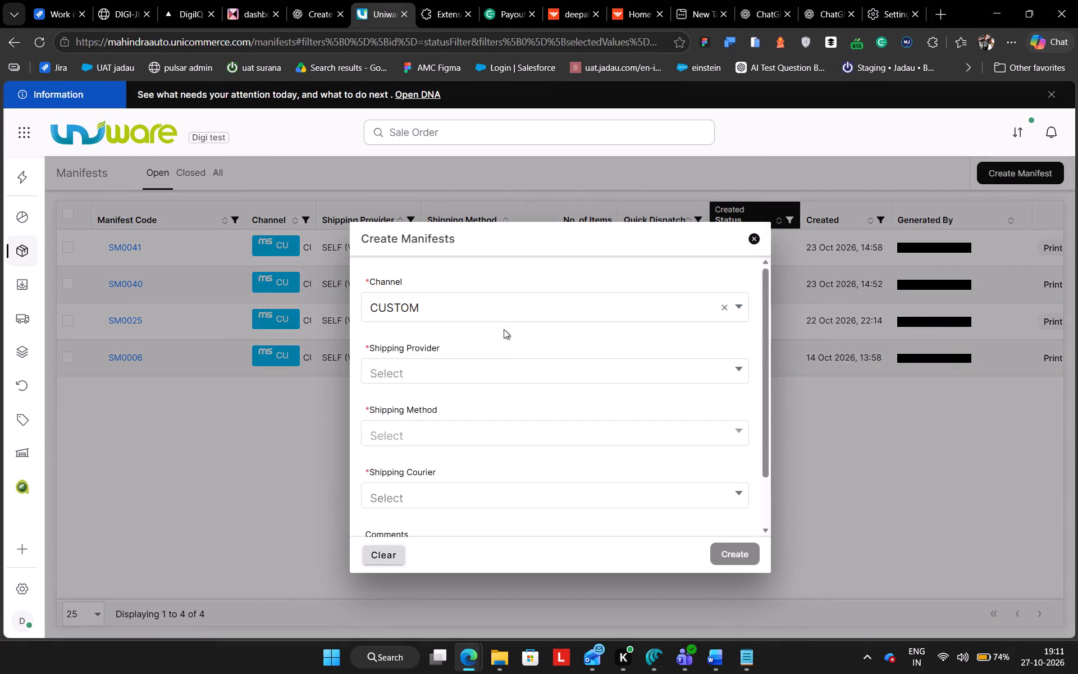
{"action": "left_click", "coordinate": [515, 363]}
{"action": "left_click", "coordinate": [515, 421]}
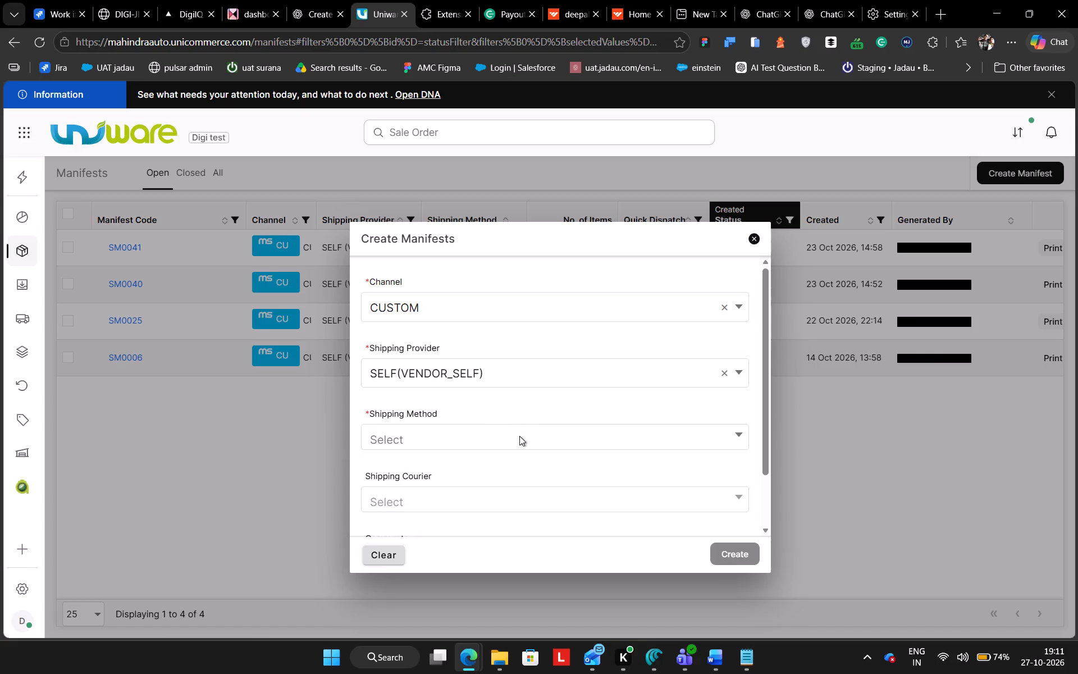
{"action": "left_click", "coordinate": [519, 436]}
{"action": "left_click", "coordinate": [490, 495]}
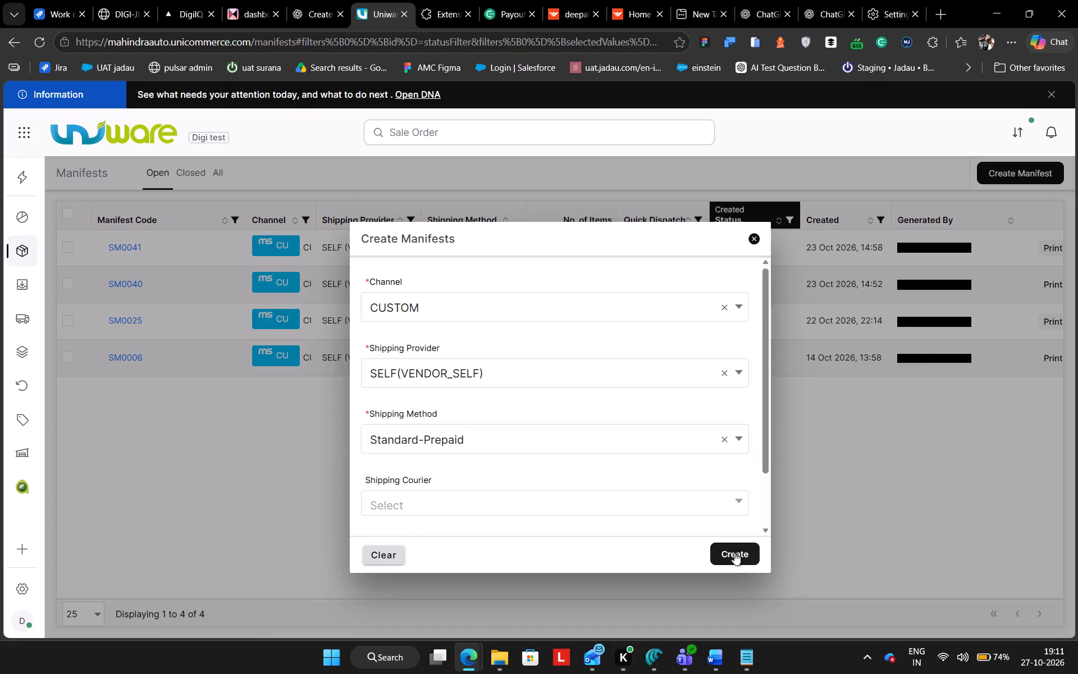
{"action": "left_click", "coordinate": [739, 554]}
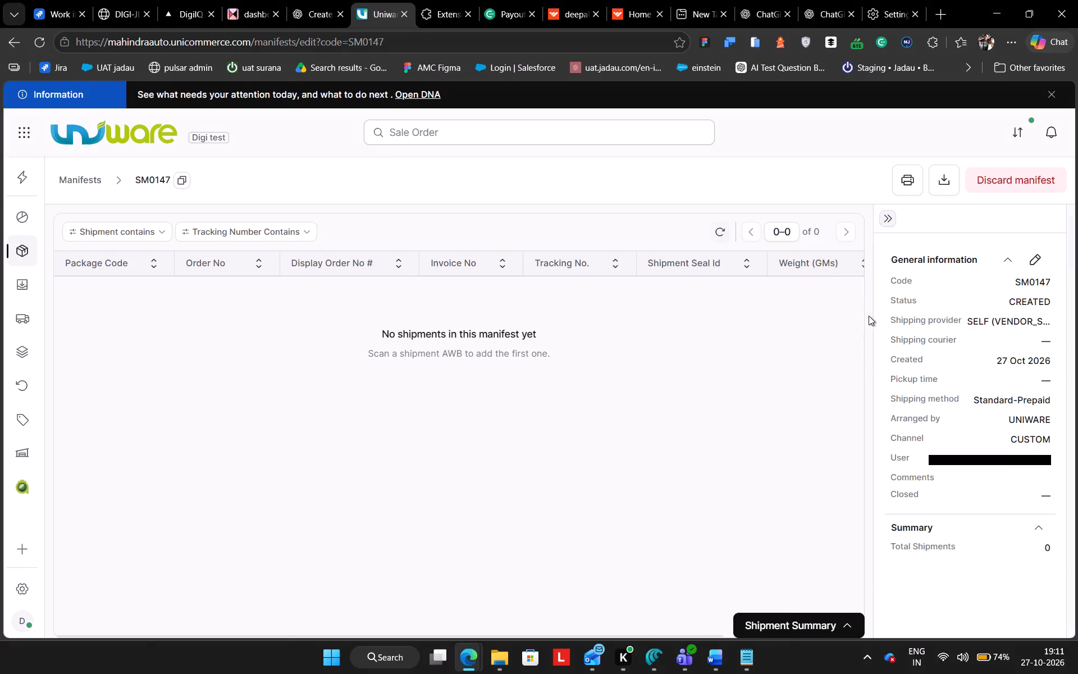
{"action": "left_click", "coordinate": [766, 620]}
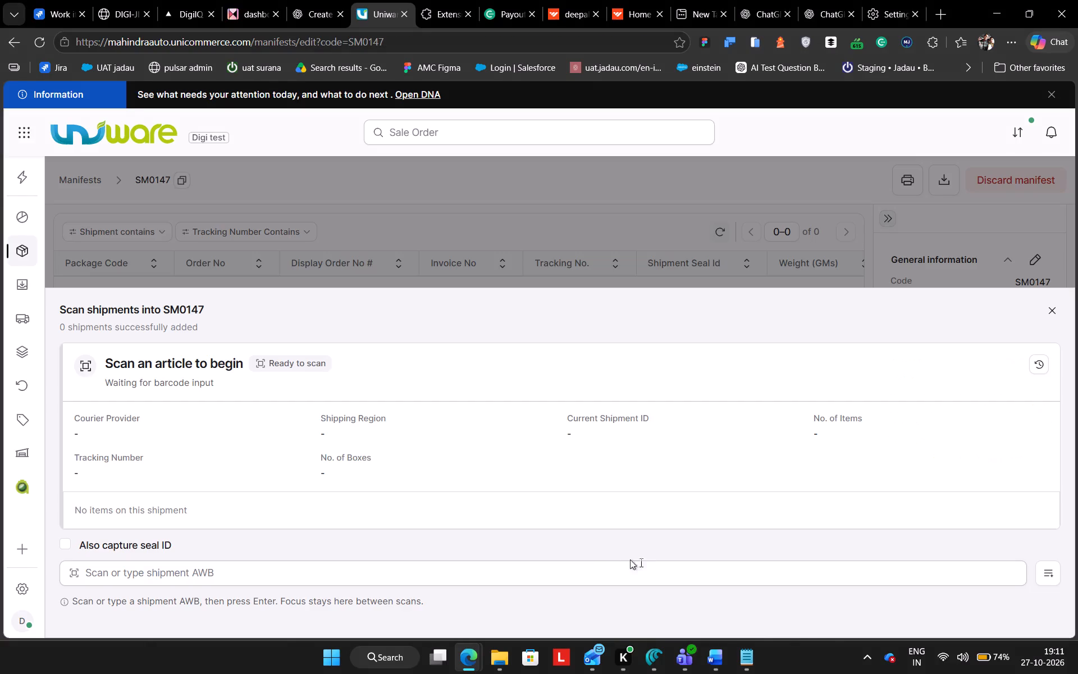
{"action": "left_click", "coordinate": [594, 573]}
{"action": "key", "text": "ctrl+v"}
{"action": "key", "text": "Return"}
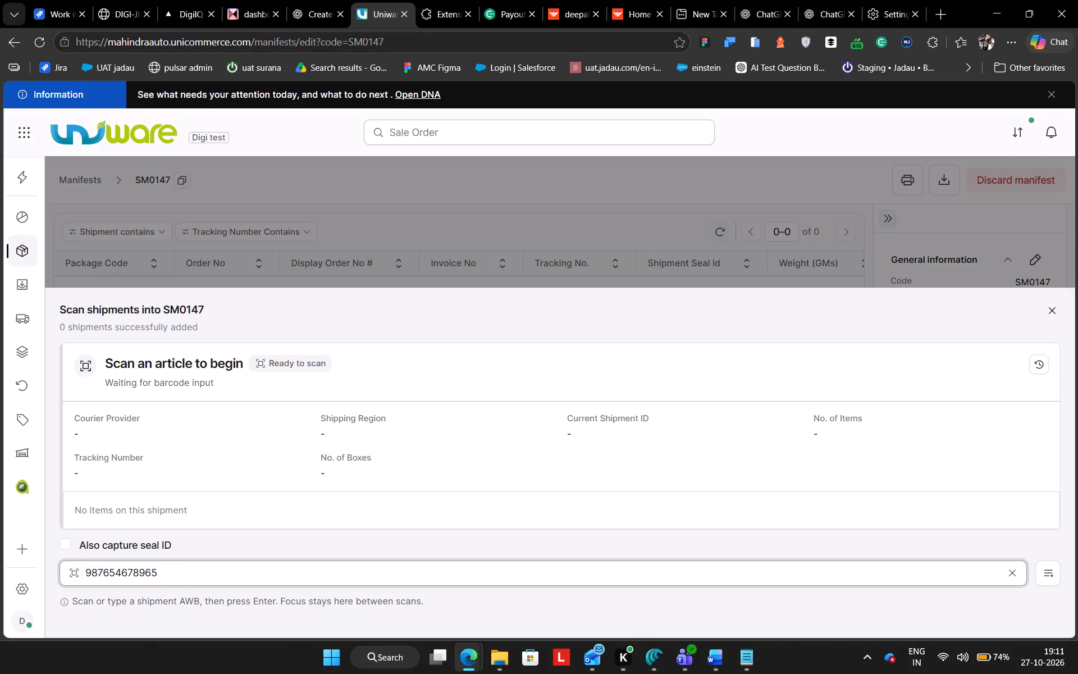
{"action": "left_click", "coordinate": [1053, 282]}
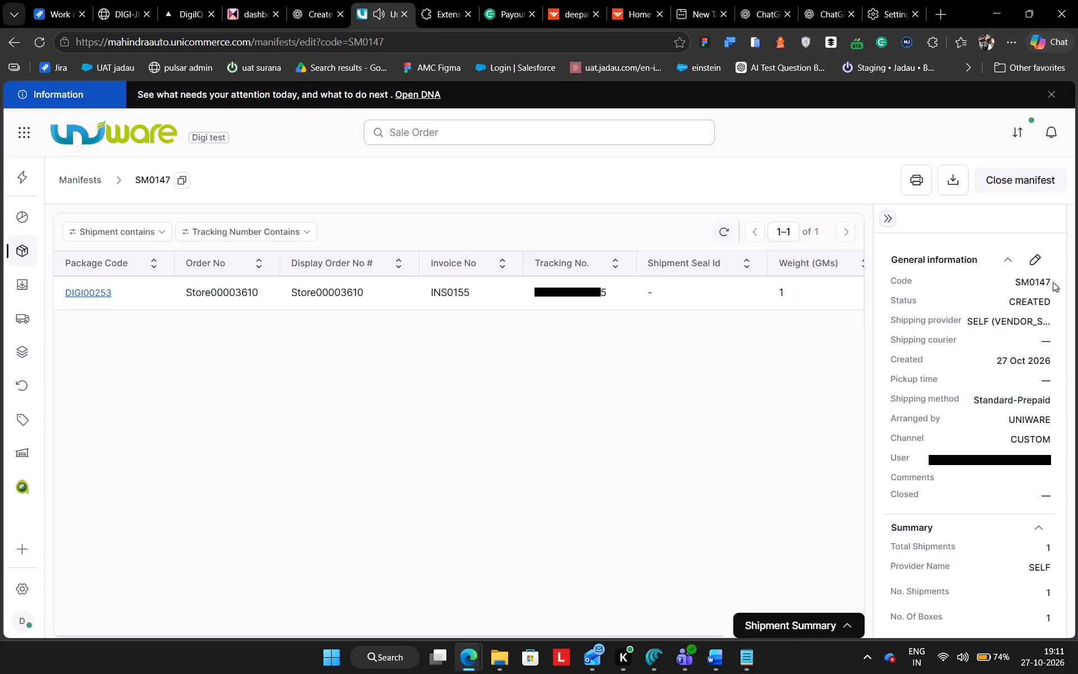
{"action": "left_click", "coordinate": [1006, 188]}
{"action": "left_click", "coordinate": [642, 404]}
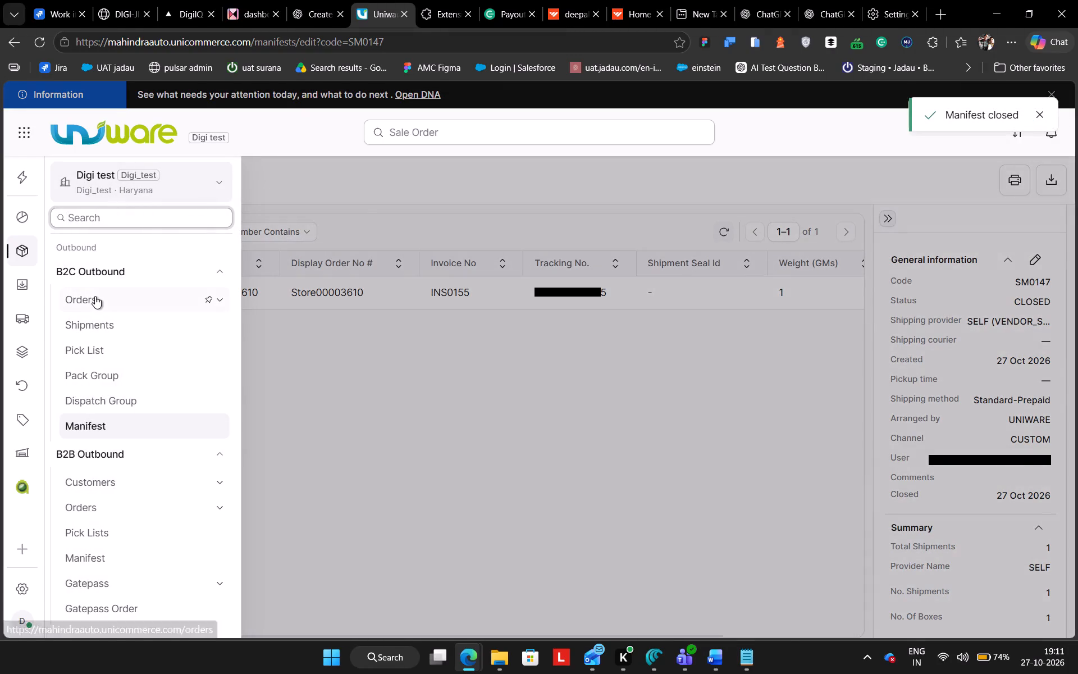
{"action": "left_click", "coordinate": [95, 296]}
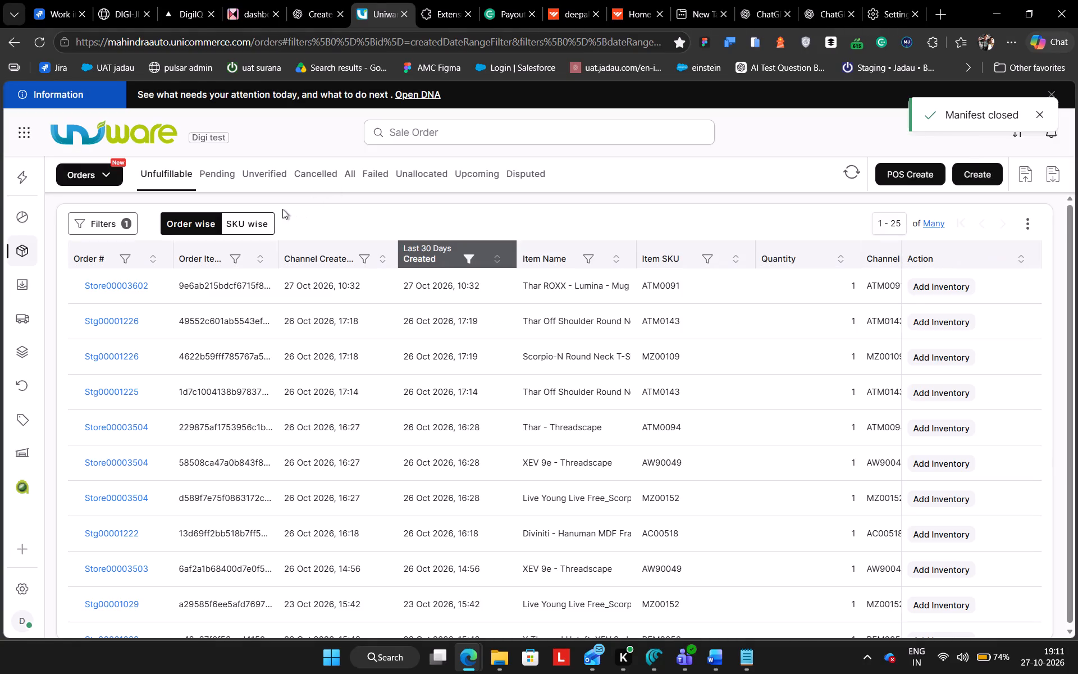
{"action": "left_click", "coordinate": [351, 172]}
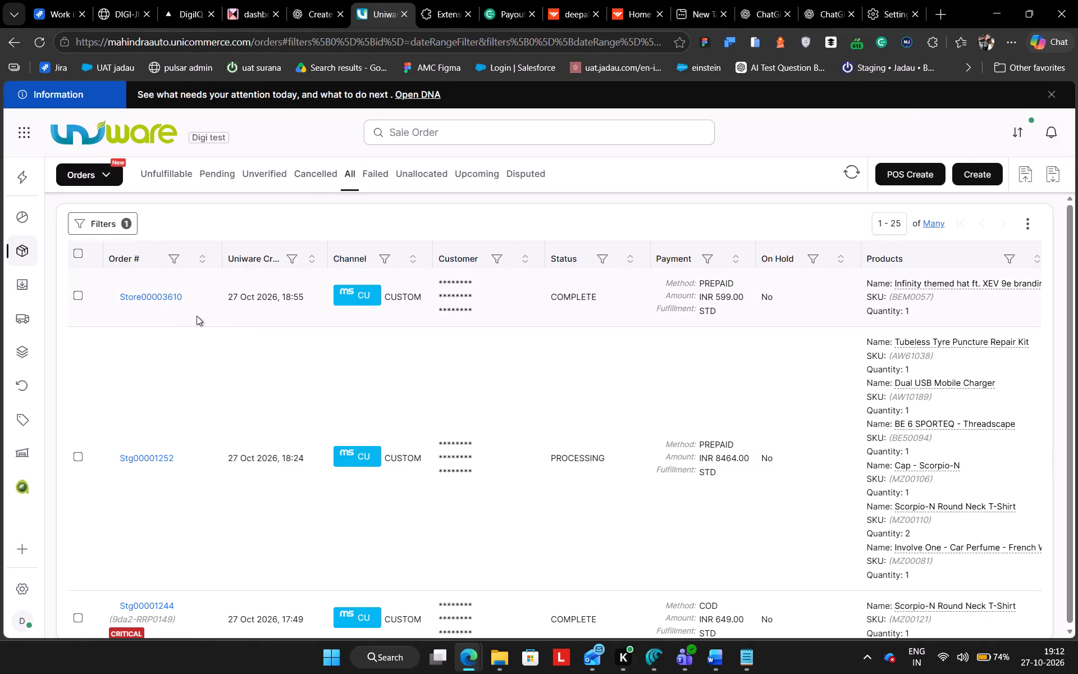
{"action": "left_click", "coordinate": [172, 299]}
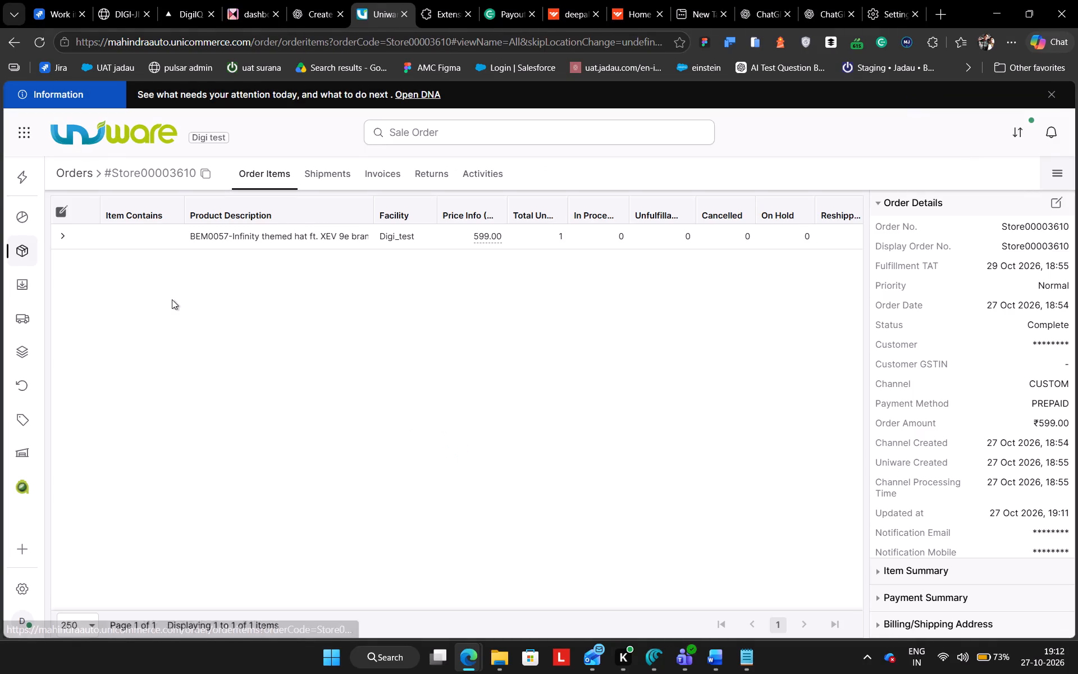
{"action": "left_click", "coordinate": [154, 238]}
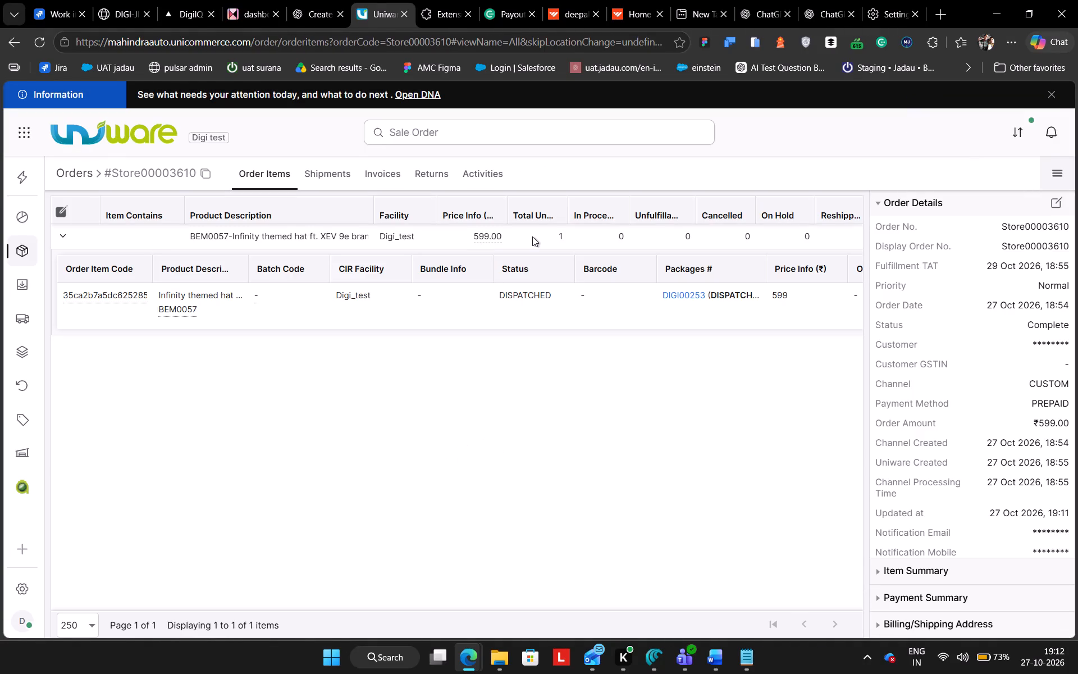
{"action": "left_click", "coordinate": [330, 170]}
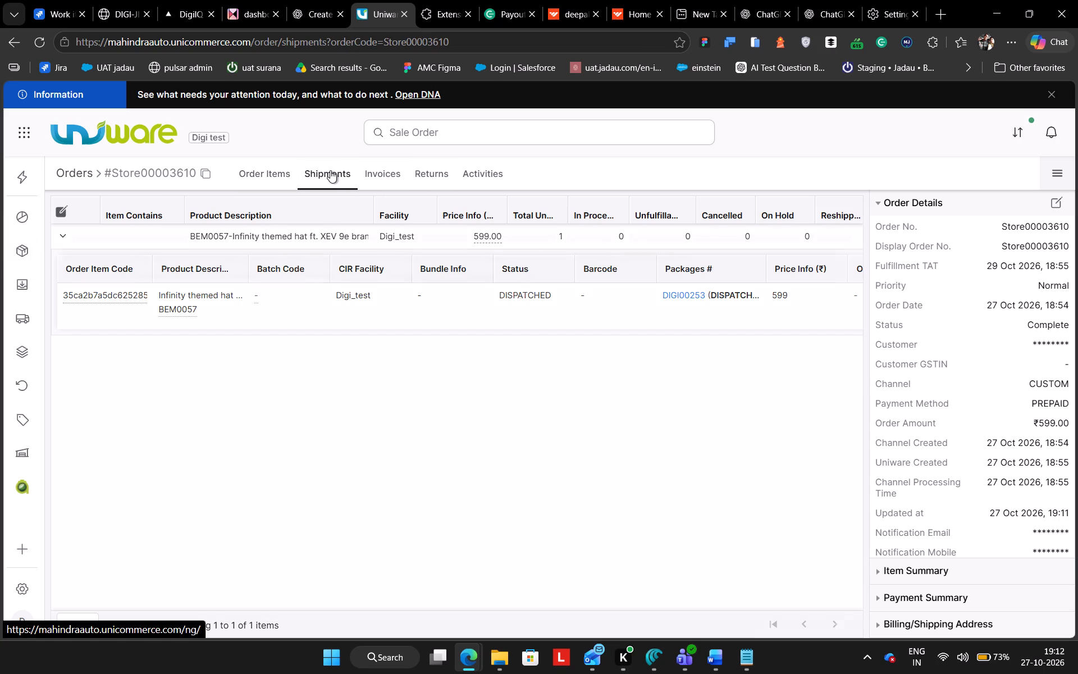
{"action": "left_click", "coordinate": [229, 215]}
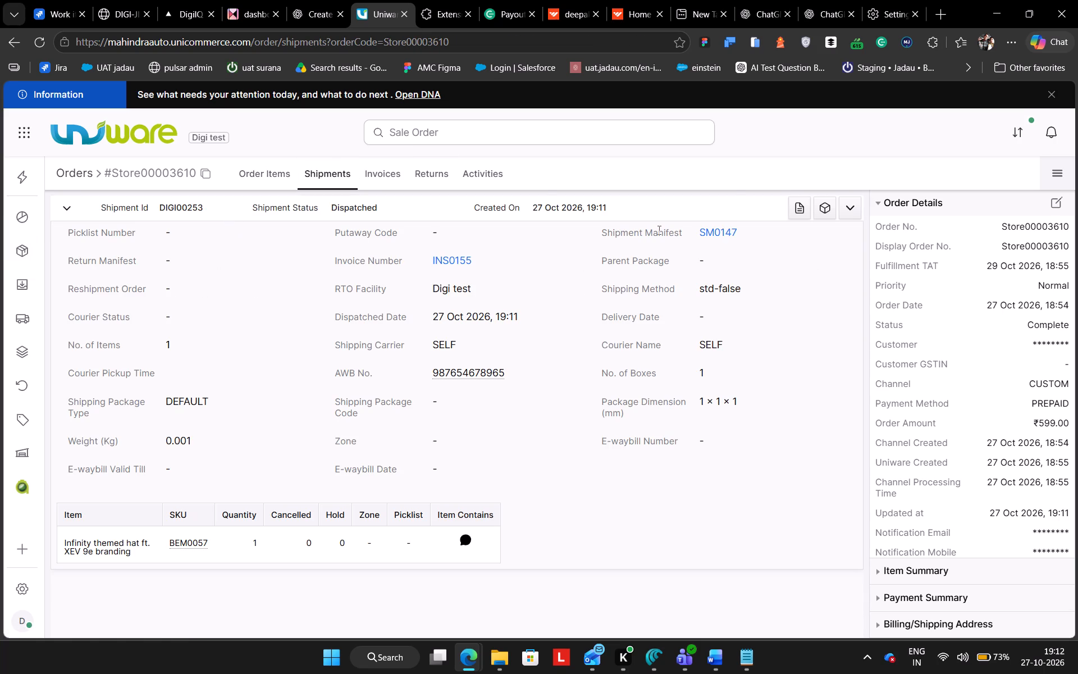
Update the shipment's tracking status to OUT_FOR_DELIVERY with the date 27/10/2026.
{"action": "left_click", "coordinate": [851, 218]}
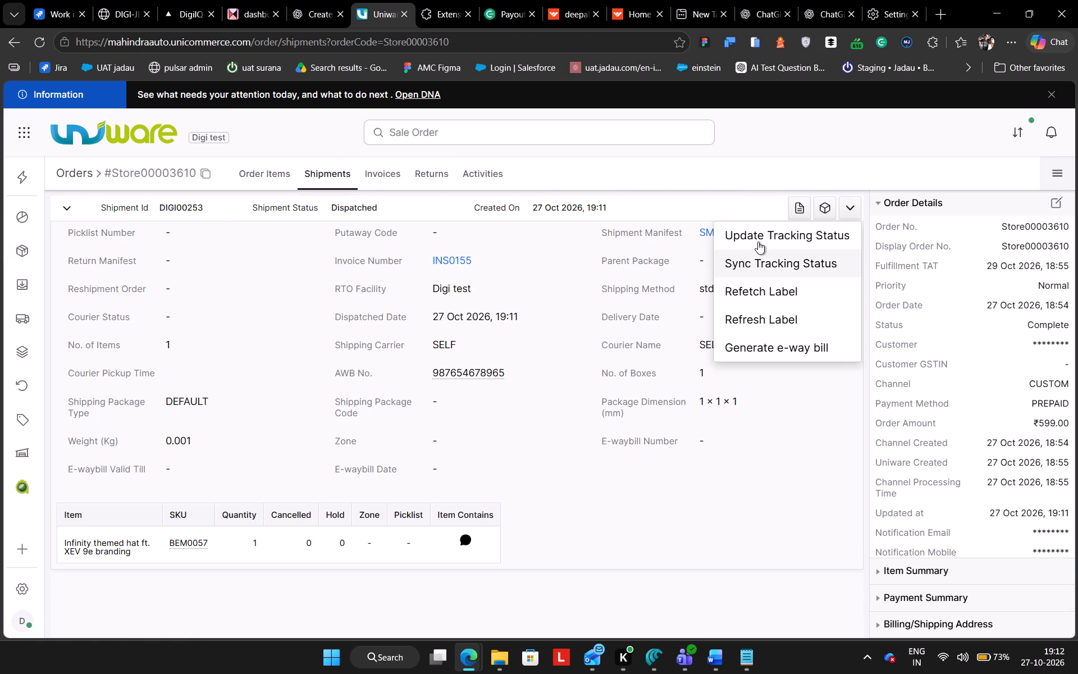
{"action": "left_click", "coordinate": [758, 241]}
{"action": "left_click", "coordinate": [529, 313]}
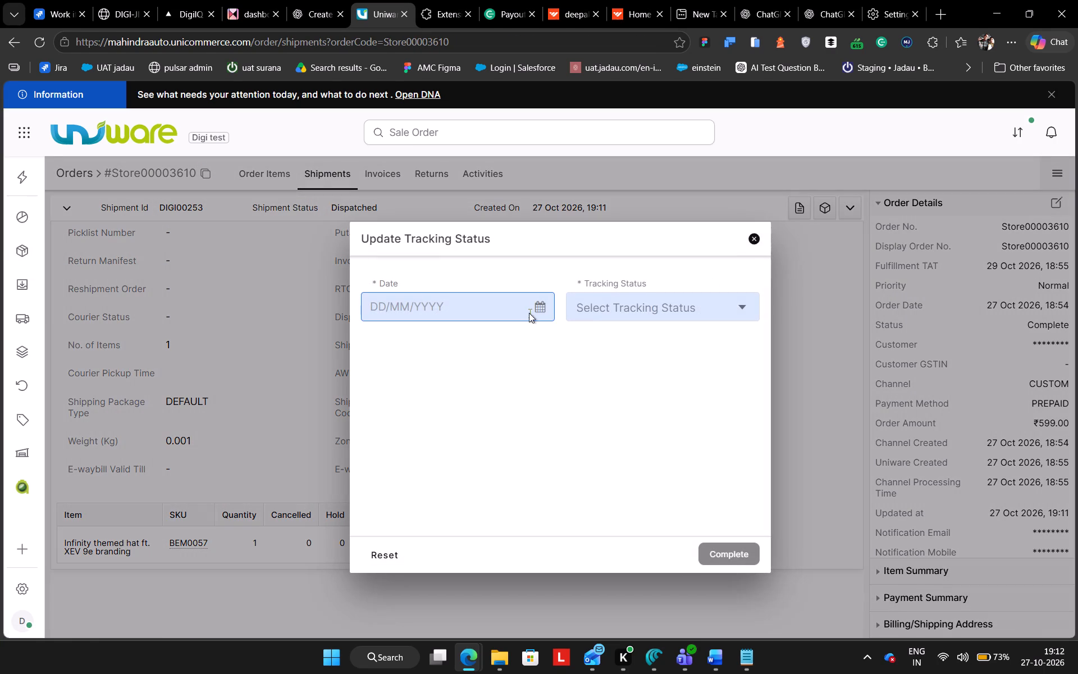
{"action": "left_click", "coordinate": [400, 468]}
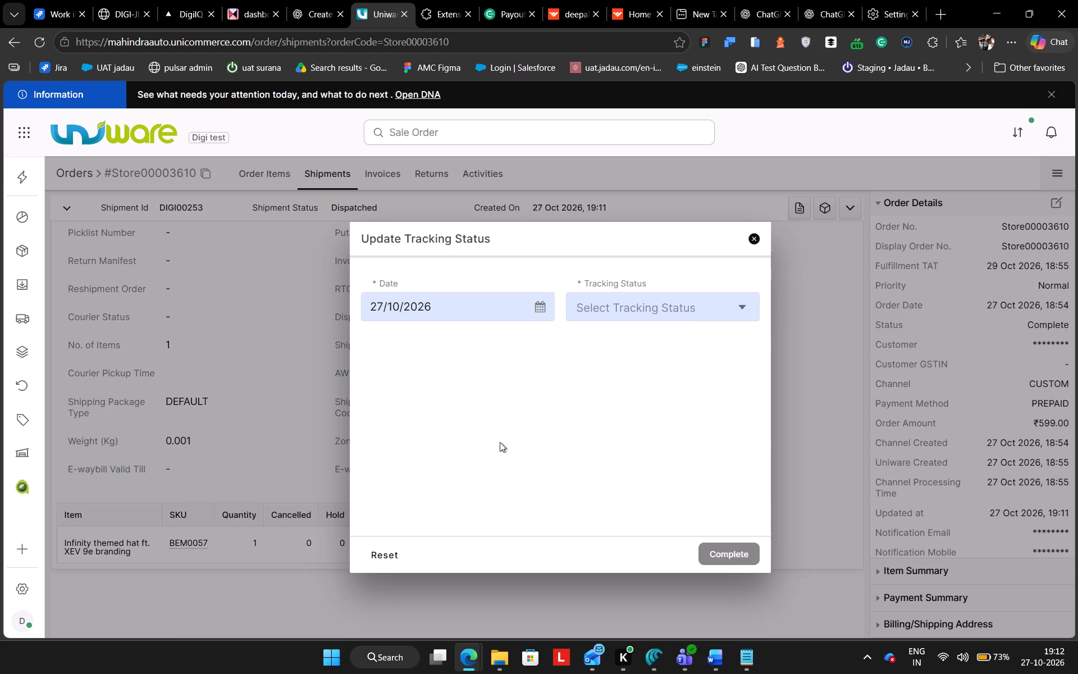
{"action": "left_click_drag", "start_coordinate": [682, 303], "coordinate": [645, 433]}
{"action": "scroll", "coordinate": [645, 433], "scroll_direction": "down", "scroll_amount": 5}
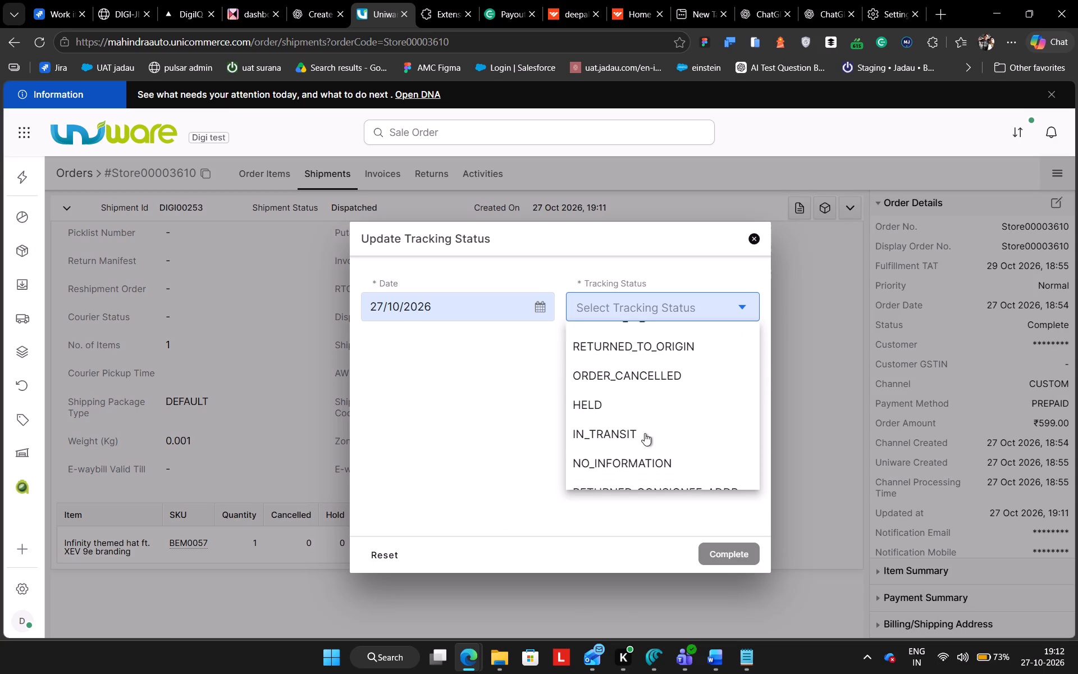
{"action": "key", "text": "o"}
{"action": "key", "text": "u"}
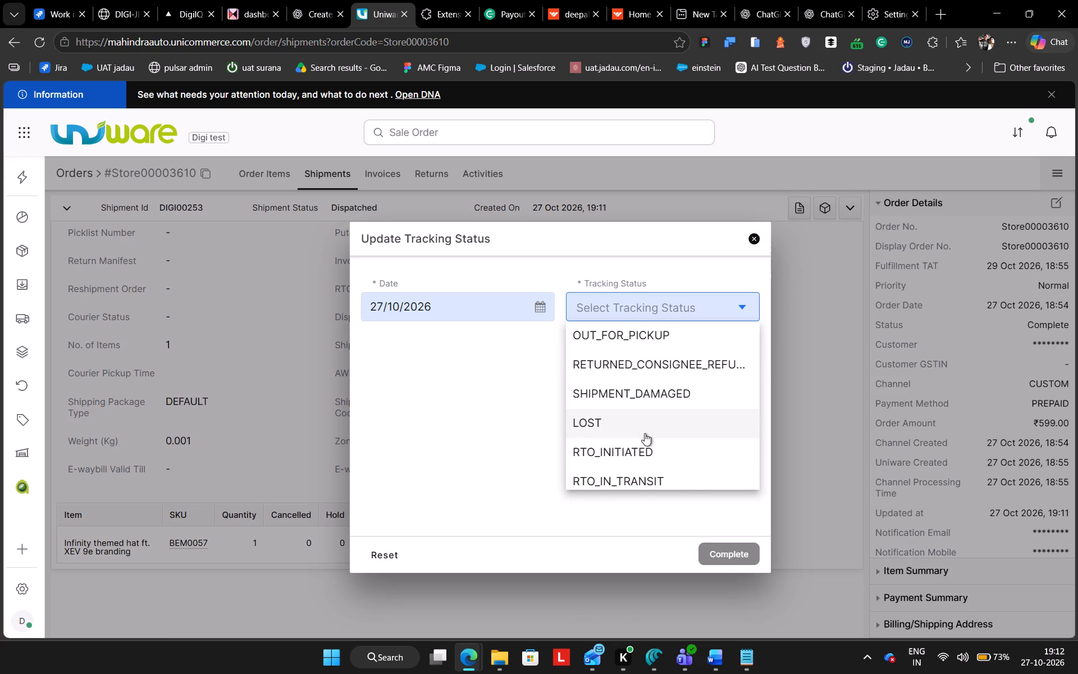
{"action": "key", "text": "t"}
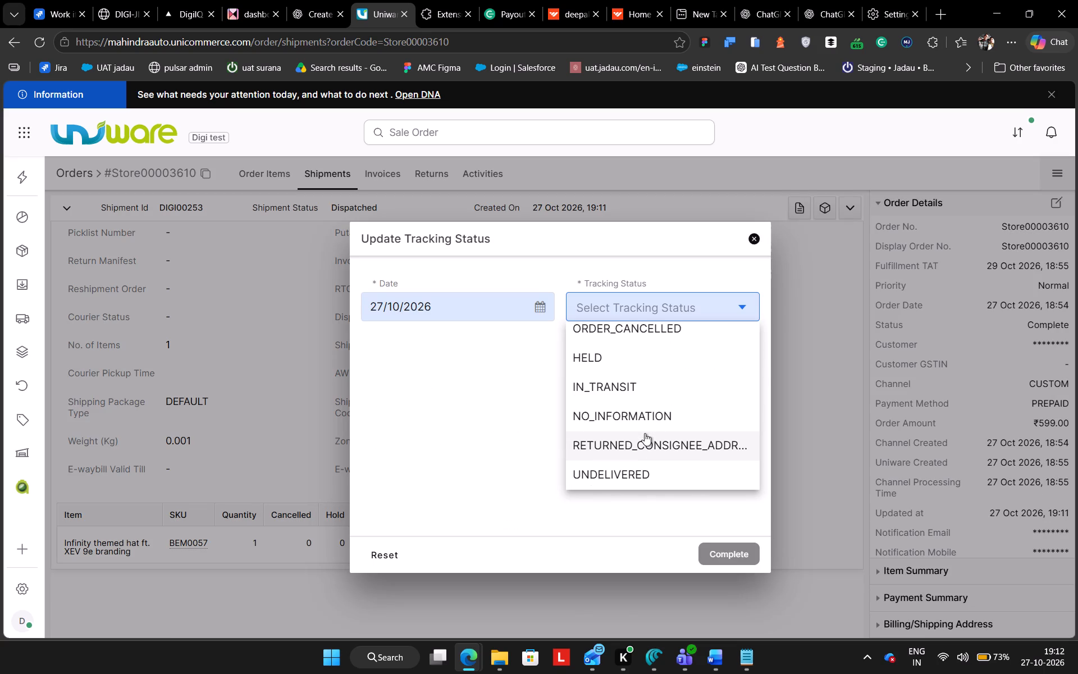
{"action": "type", "text": "oo"}
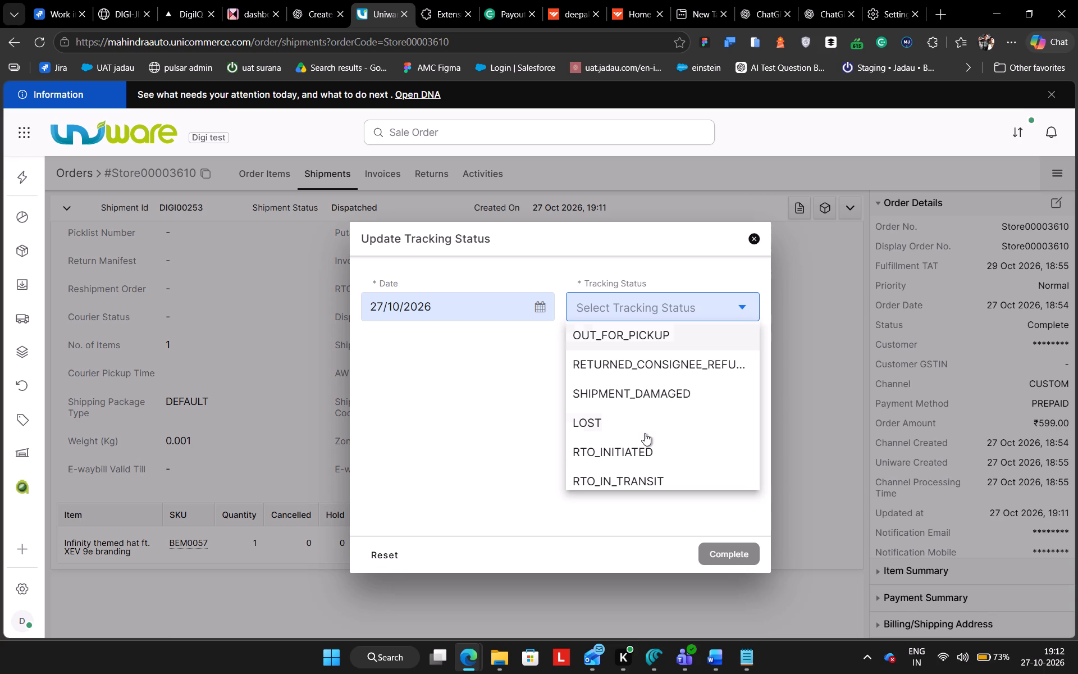
{"action": "key", "text": "o"}
{"action": "type", "text": "oo"}
{"action": "scroll", "coordinate": [645, 433], "scroll_direction": "up", "scroll_amount": 4}
{"action": "scroll", "coordinate": [645, 433], "scroll_direction": "down", "scroll_amount": 4}
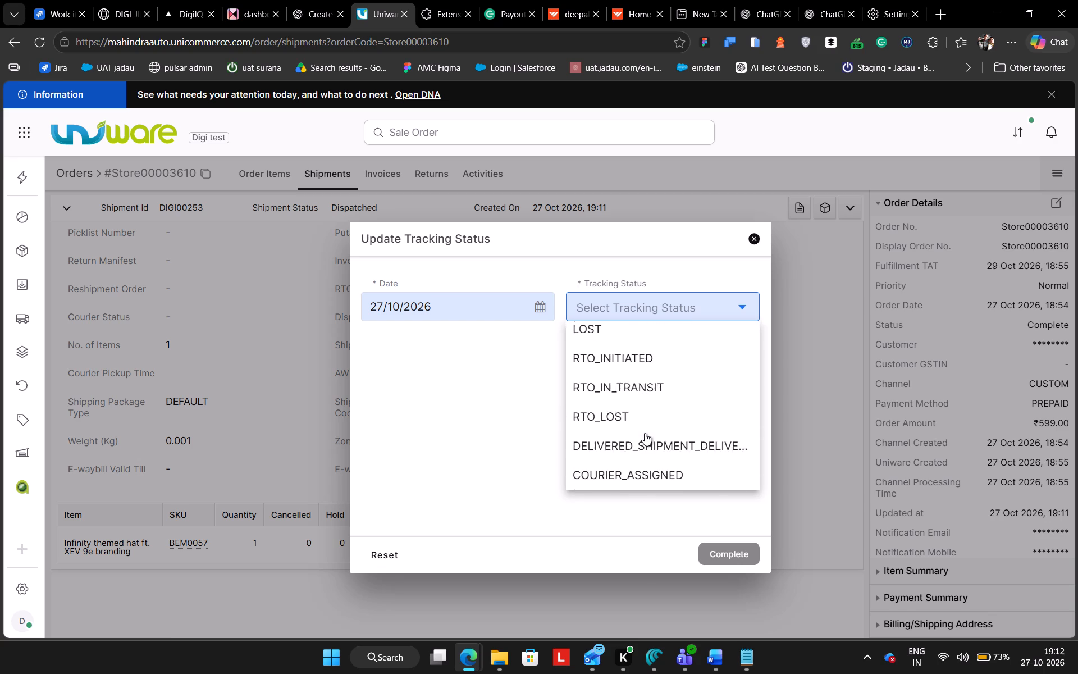
{"action": "scroll", "coordinate": [645, 433], "scroll_direction": "down", "scroll_amount": 5}
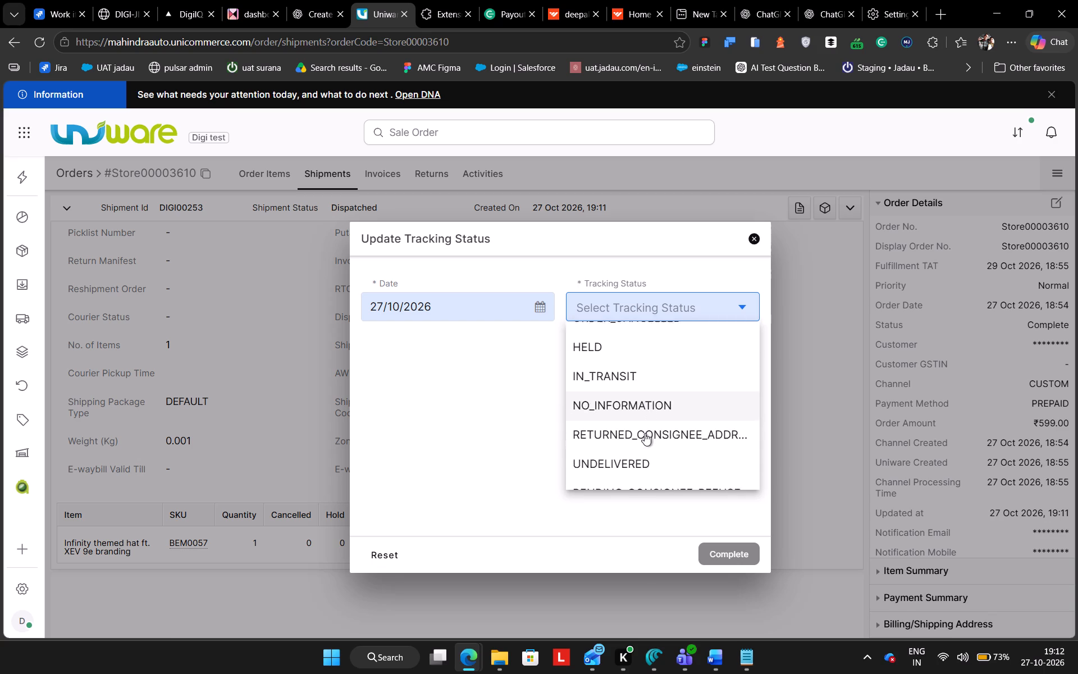
{"action": "scroll", "coordinate": [645, 433], "scroll_direction": "down", "scroll_amount": 4}
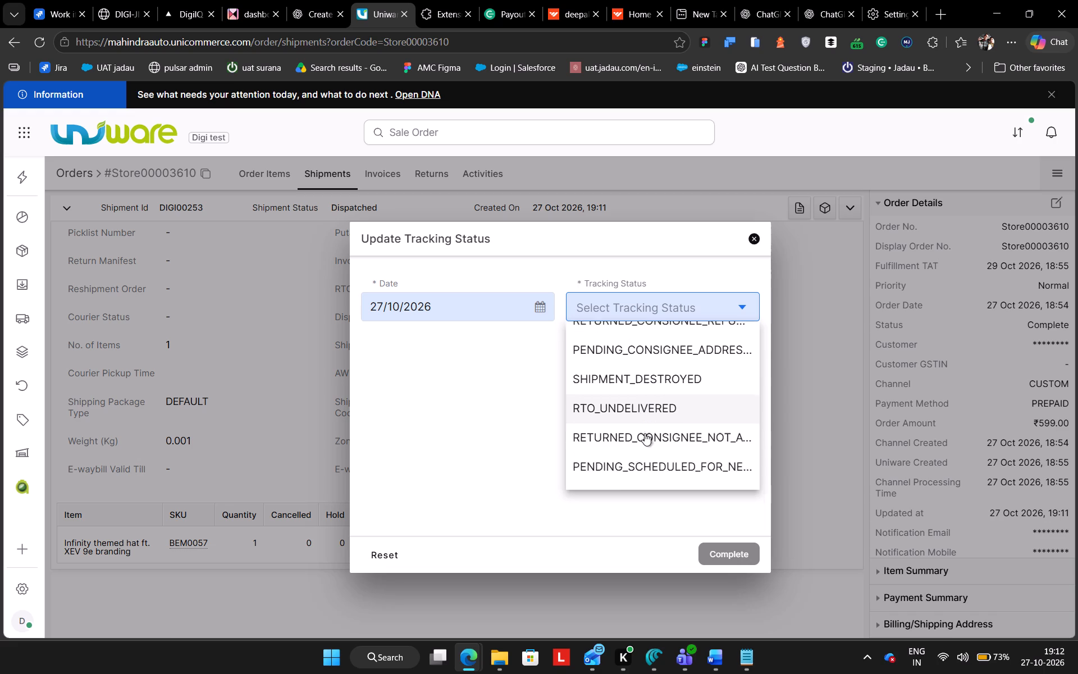
{"action": "scroll", "coordinate": [645, 433], "scroll_direction": "down", "scroll_amount": 3}
{"action": "left_click", "coordinate": [645, 433]}
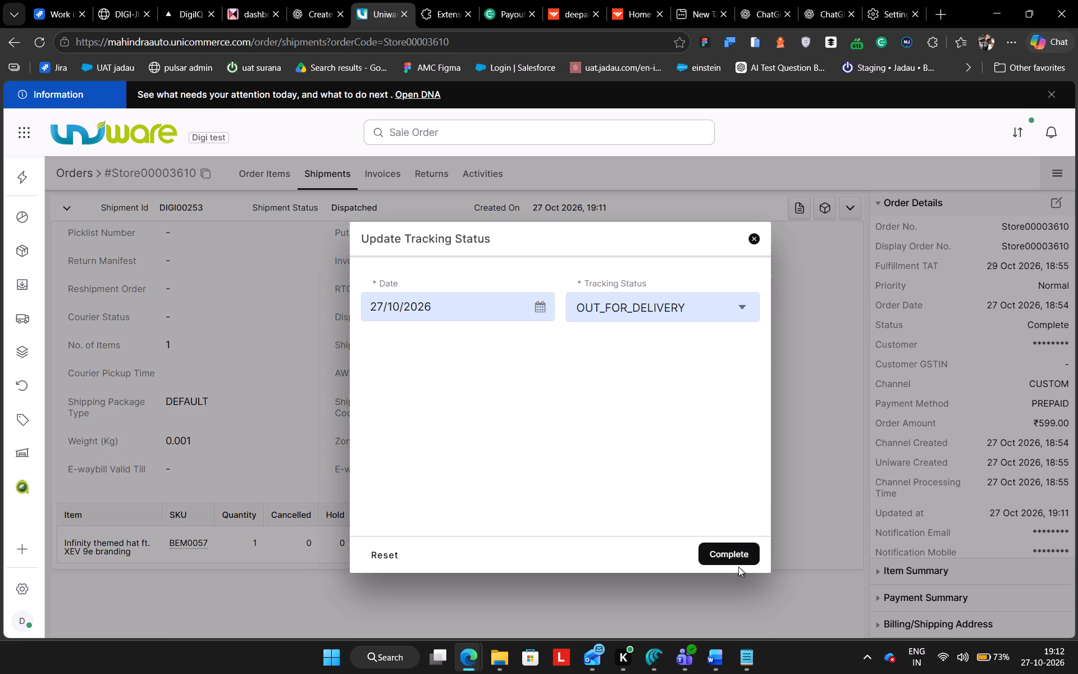
{"action": "left_click", "coordinate": [732, 557]}
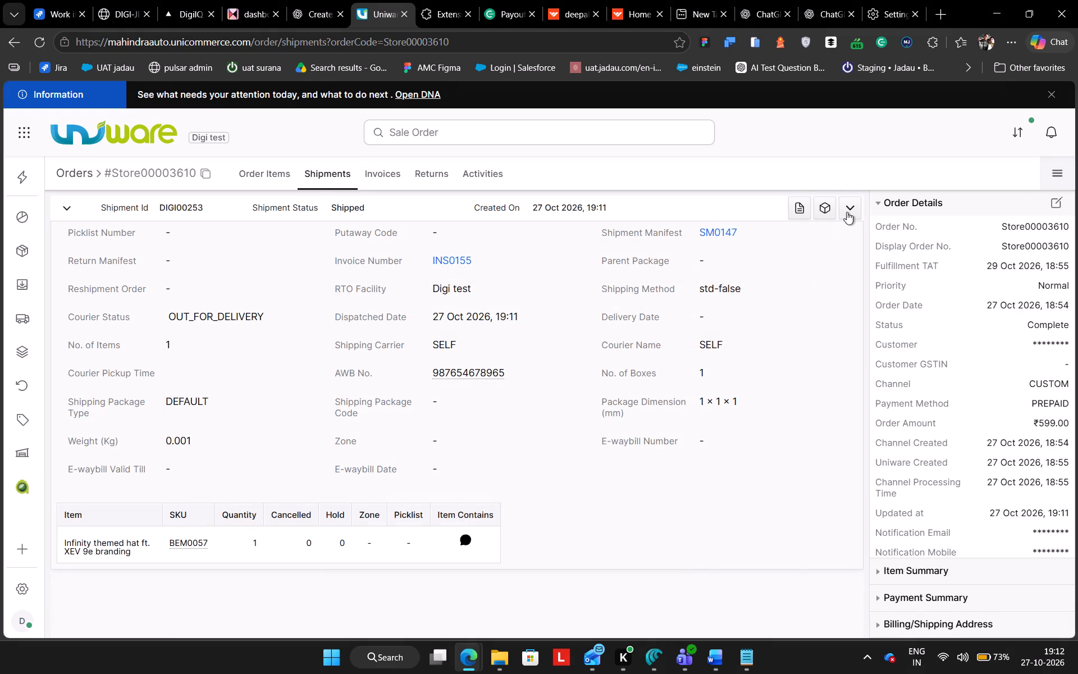
Update the shipment's tracking status to DELIVERED_TO_CUSTOMER with the date 27/10/2026.
{"action": "left_click", "coordinate": [847, 212]}
{"action": "left_click", "coordinate": [818, 233]}
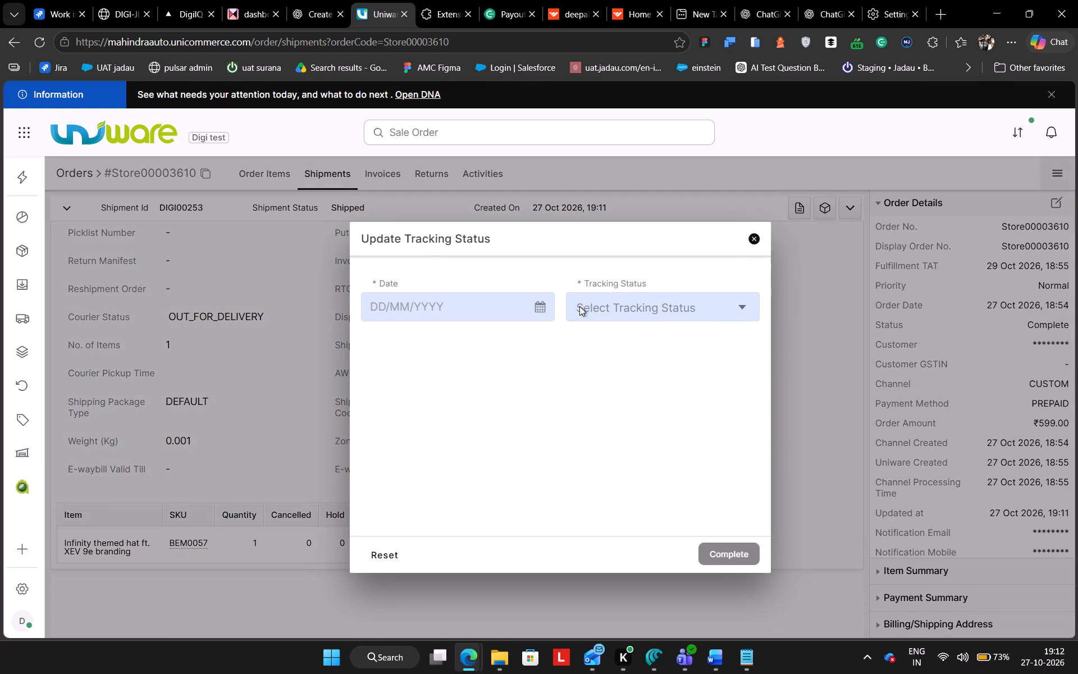
{"action": "left_click", "coordinate": [505, 308]}
{"action": "left_click", "coordinate": [400, 477]}
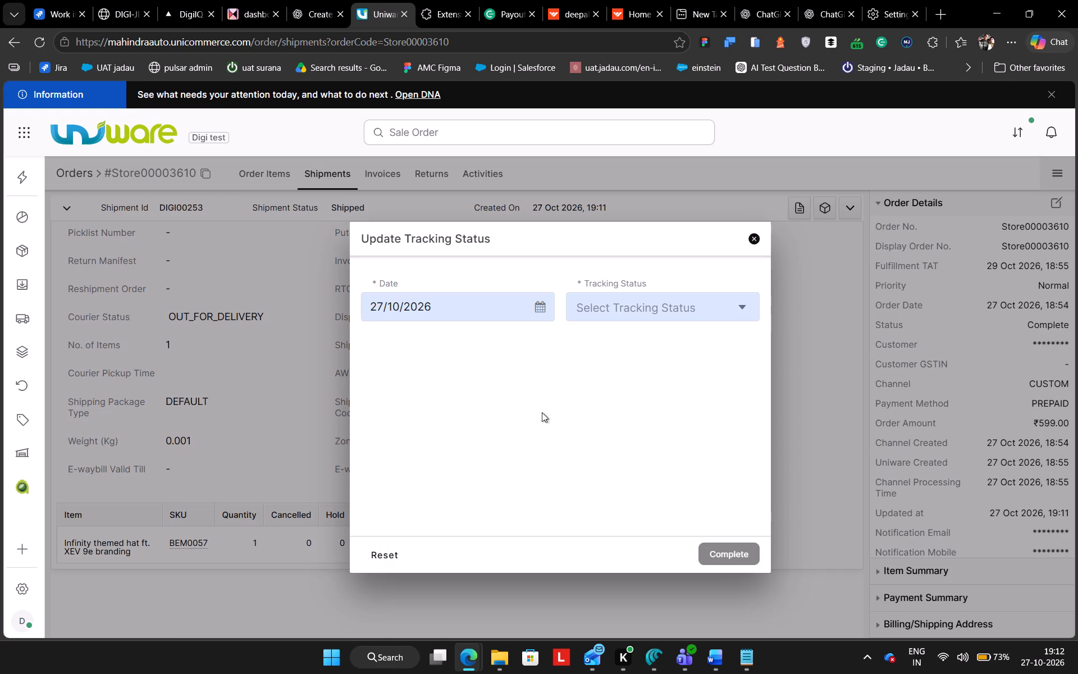
{"action": "left_click", "coordinate": [601, 315]}
{"action": "scroll", "coordinate": [614, 409], "scroll_direction": "down", "scroll_amount": 10}
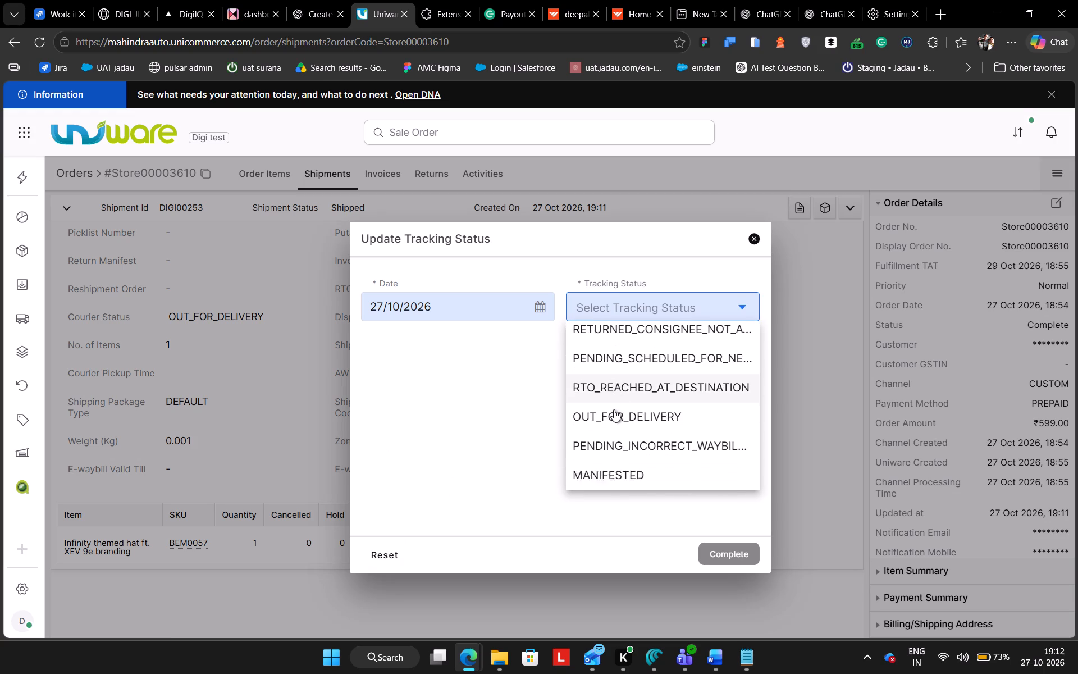
{"action": "scroll", "coordinate": [614, 409], "scroll_direction": "down", "scroll_amount": 2}
{"action": "left_click", "coordinate": [616, 415]}
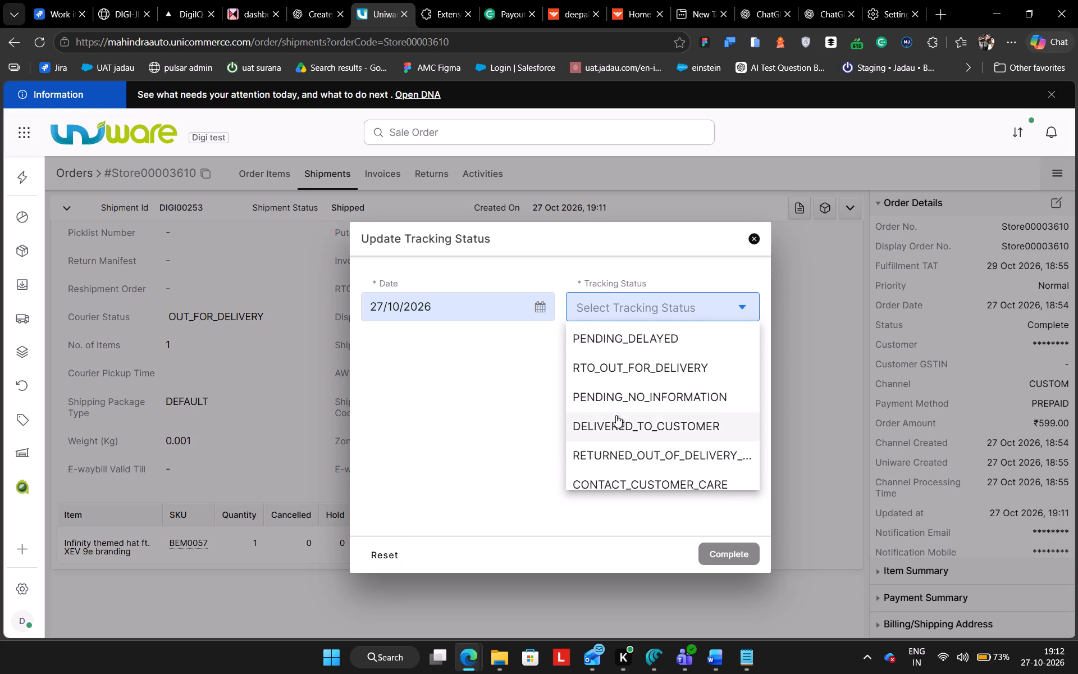
{"action": "left_click", "coordinate": [731, 563]}
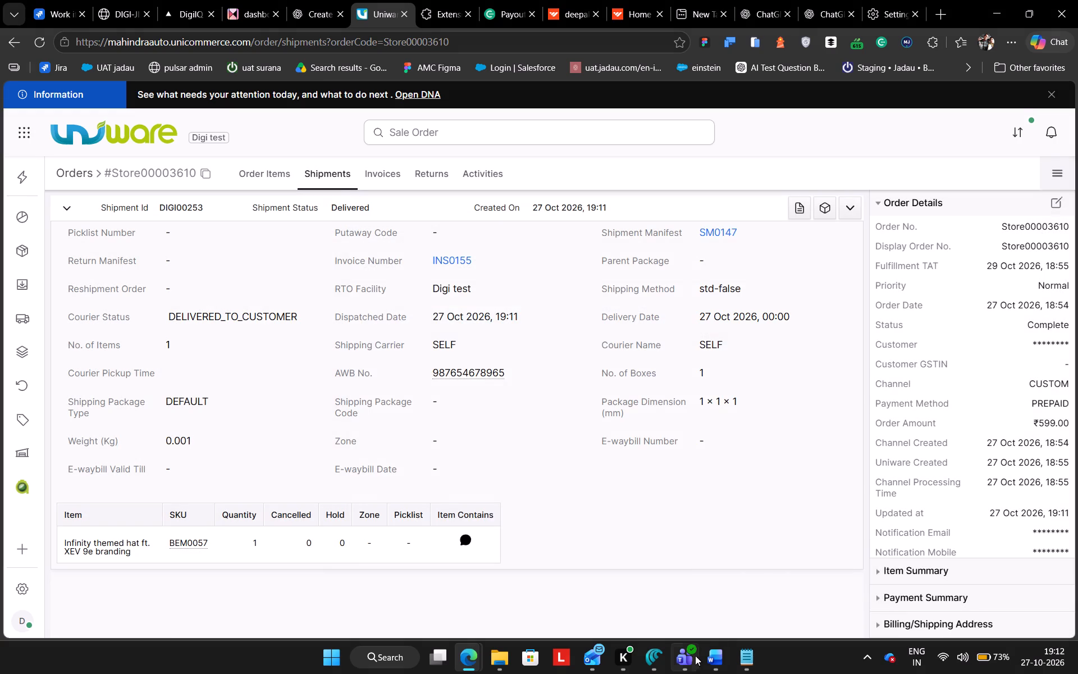
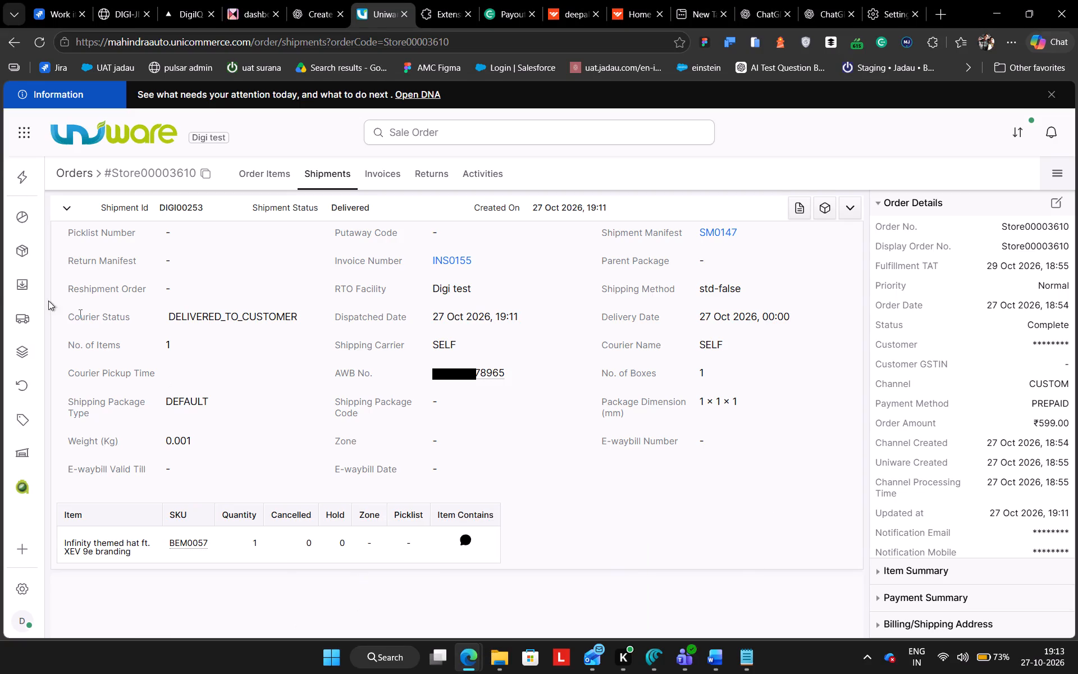
Return to the B2C orders list and look through the unfulfillable orders created in the last 30 days.
{"action": "left_click", "coordinate": [95, 297]}
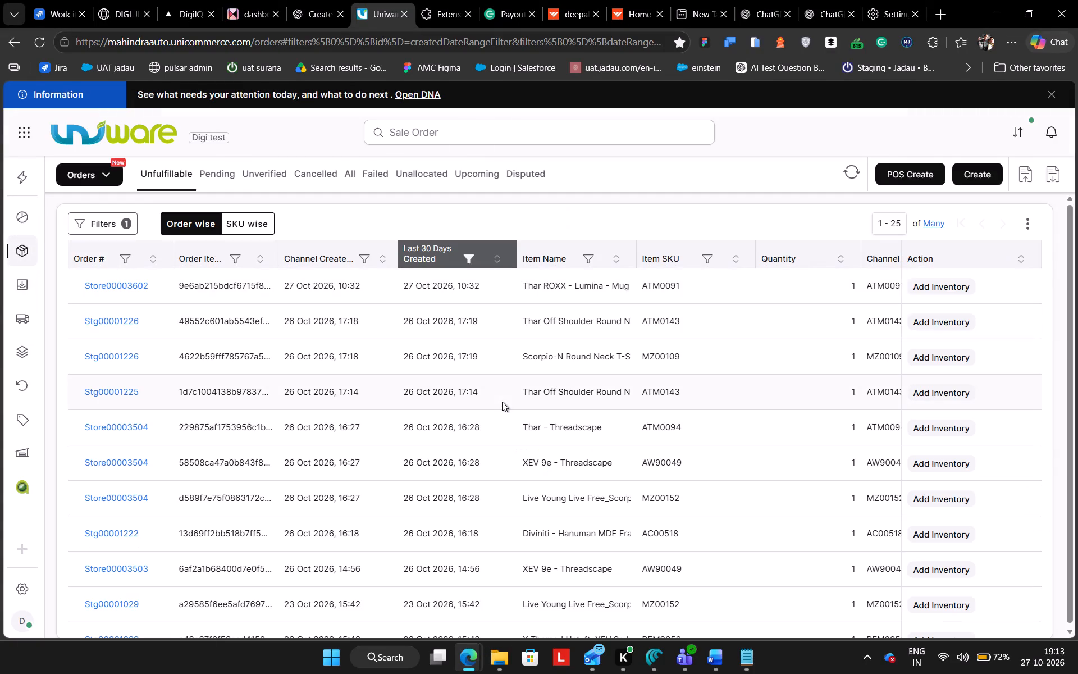
{"action": "scroll", "coordinate": [620, 471], "scroll_direction": "down", "scroll_amount": 9}
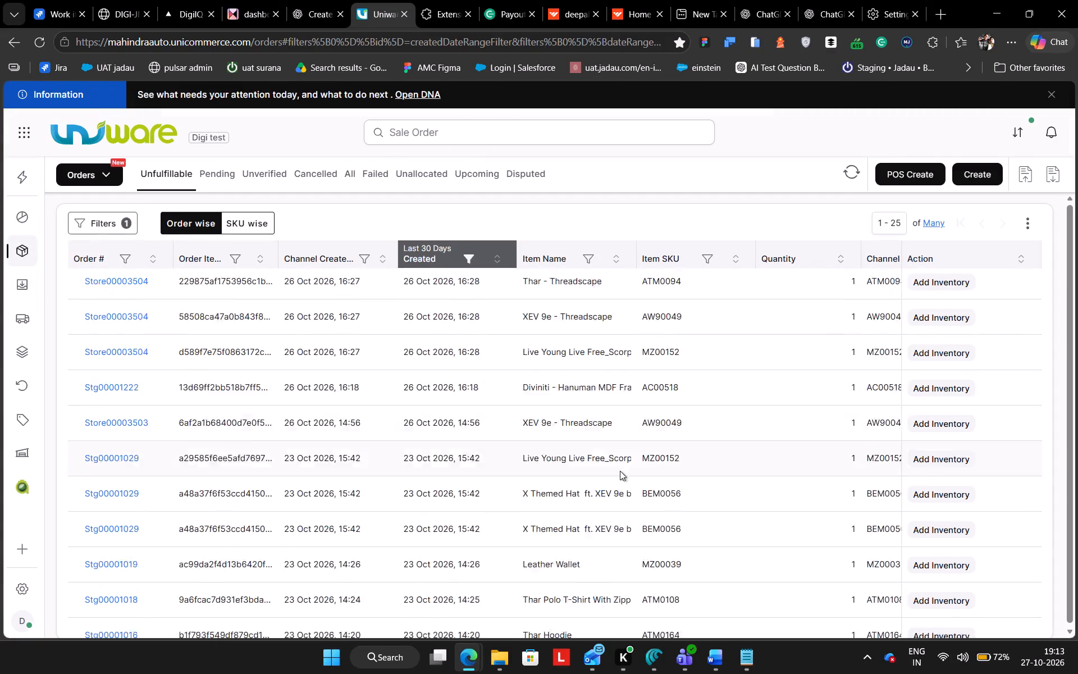
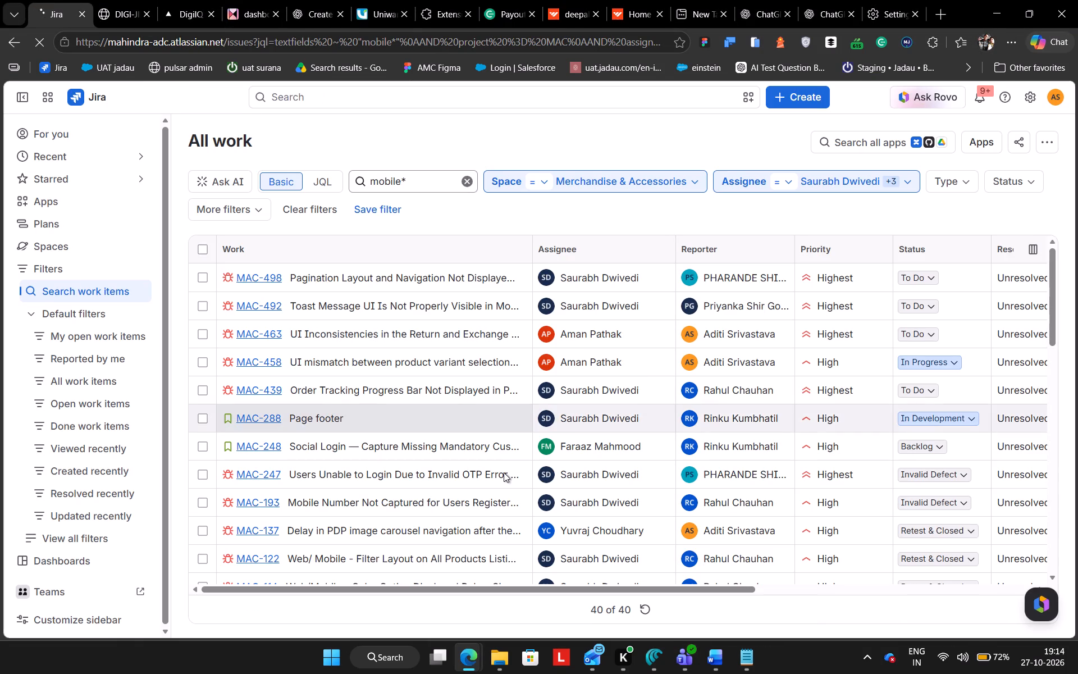
Look through the Jira work items matching mobile* in the Merchandise & Accessories space.
{"action": "scroll", "coordinate": [553, 512], "scroll_direction": "down", "scroll_amount": 6}
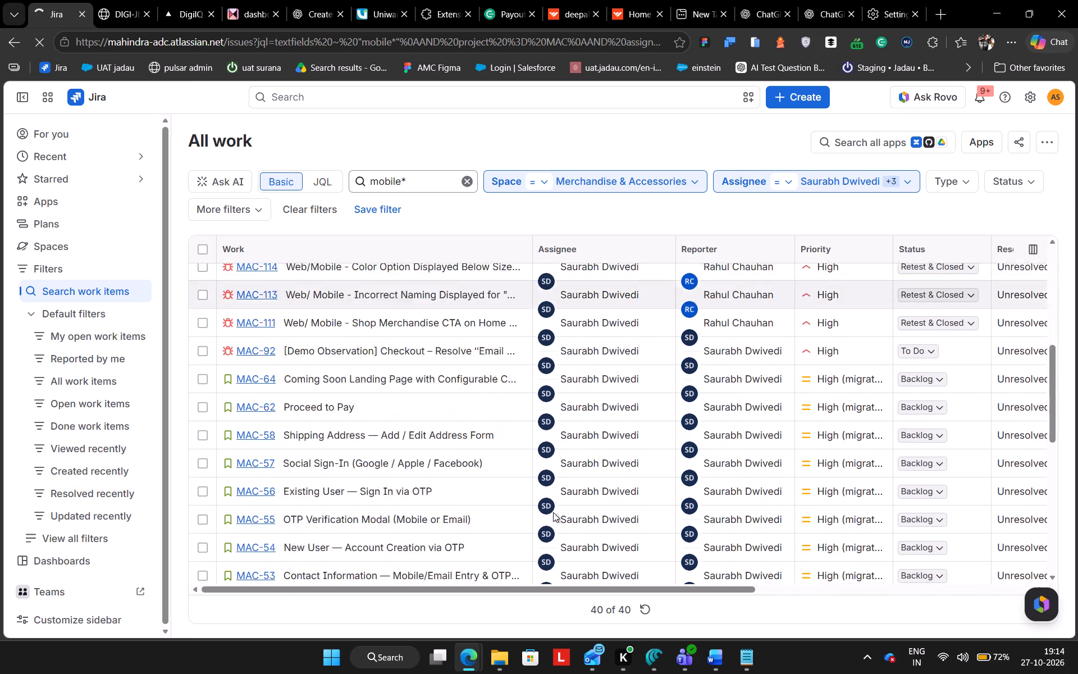
{"action": "scroll", "coordinate": [553, 512], "scroll_direction": "down", "scroll_amount": 6}
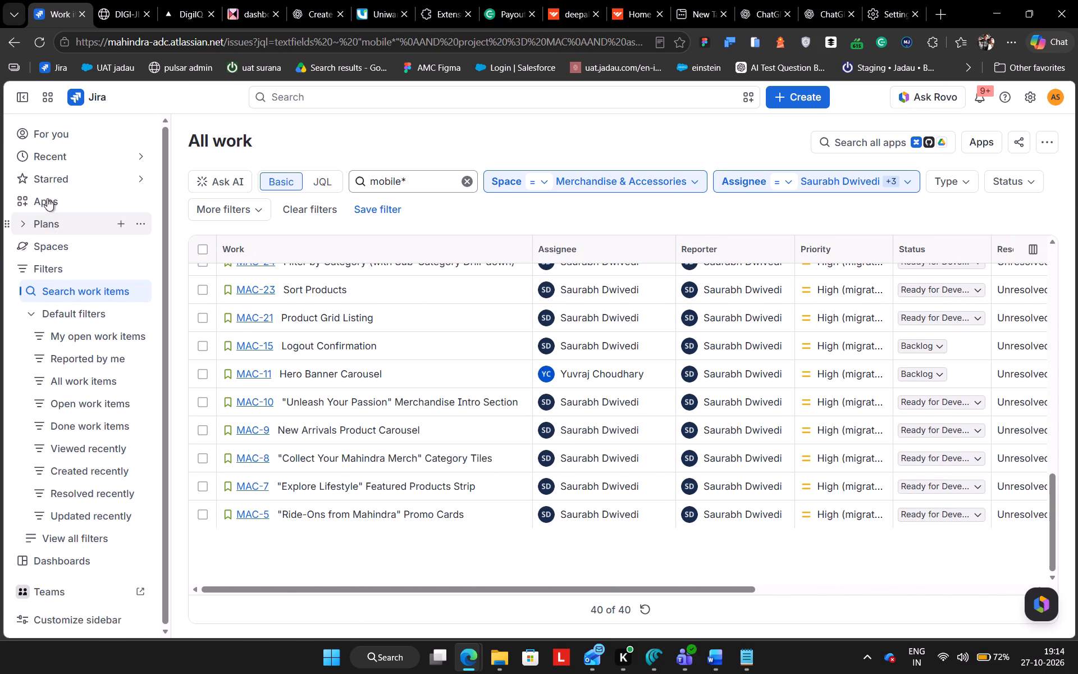
{"action": "scroll", "coordinate": [101, 298], "scroll_direction": "down", "scroll_amount": 5}
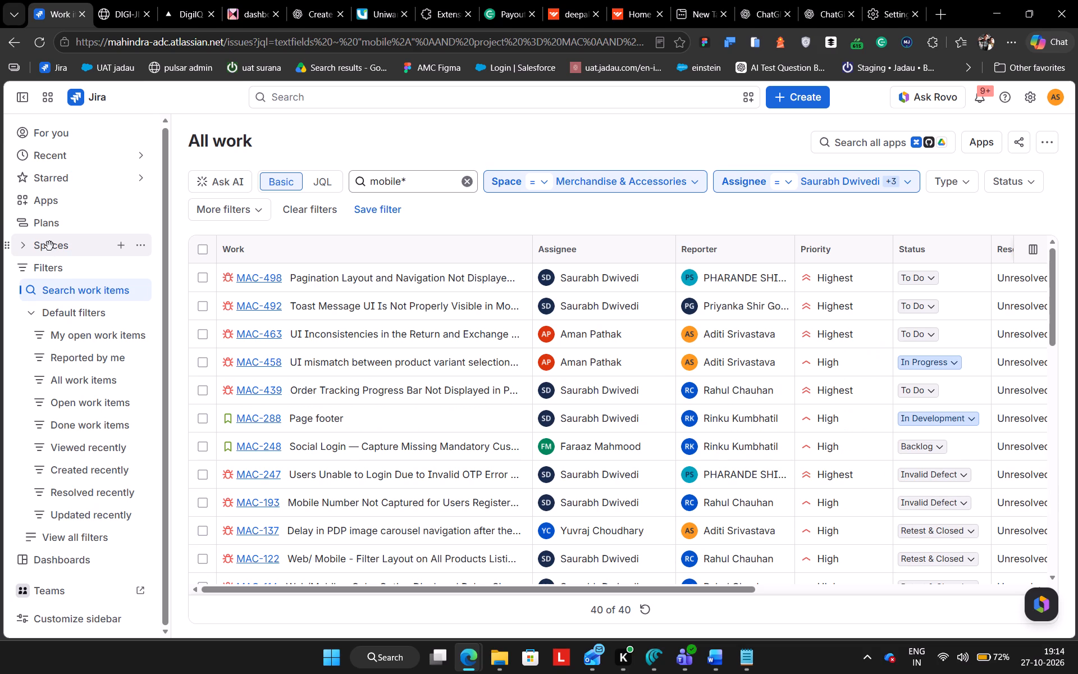
Open the Merchandise & Accessories space's sprint board and examine the cards in its To Do, In Progress, Done and QA columns.
{"action": "left_click", "coordinate": [49, 246]}
{"action": "left_click", "coordinate": [67, 294]}
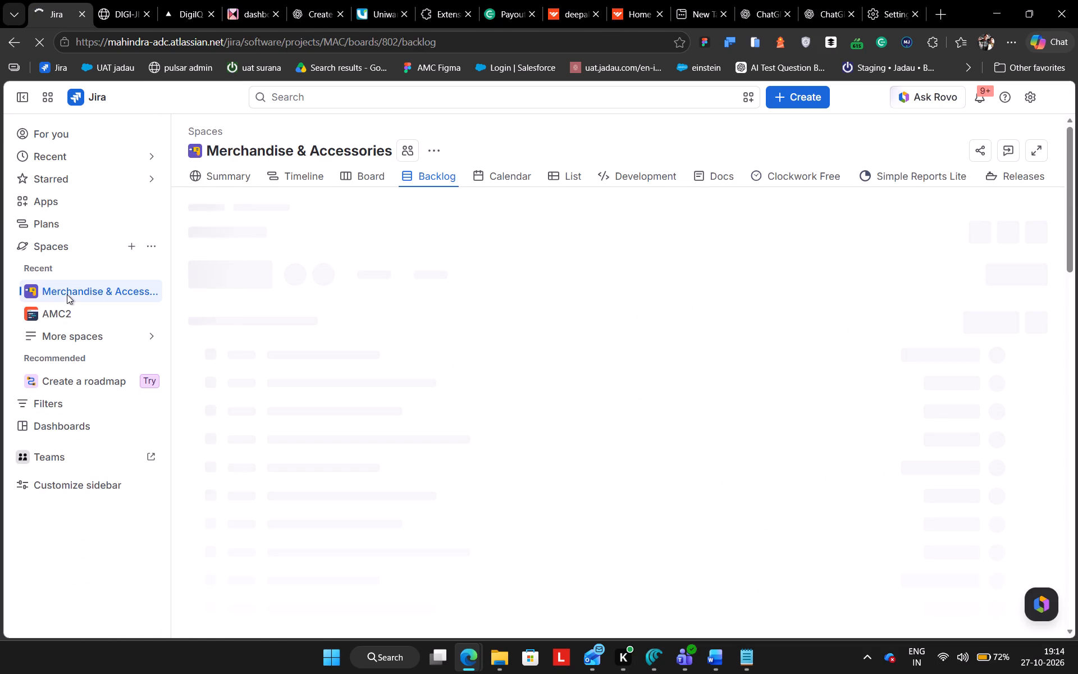
{"action": "left_click", "coordinate": [359, 181]}
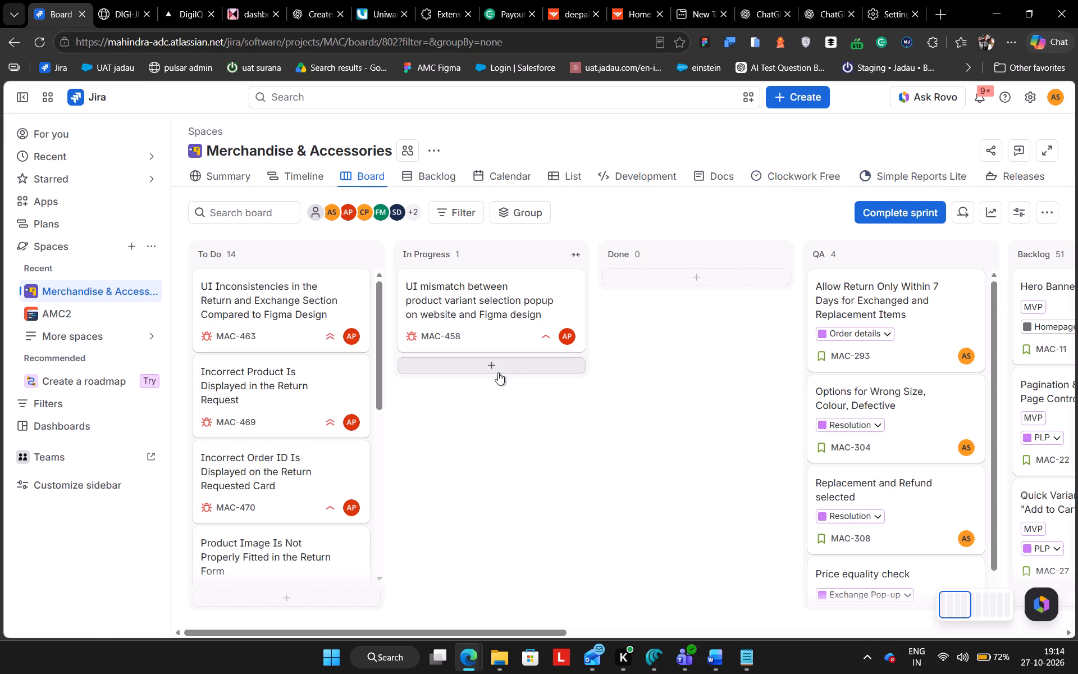
{"action": "scroll", "coordinate": [590, 449], "scroll_direction": "left", "scroll_amount": 1}
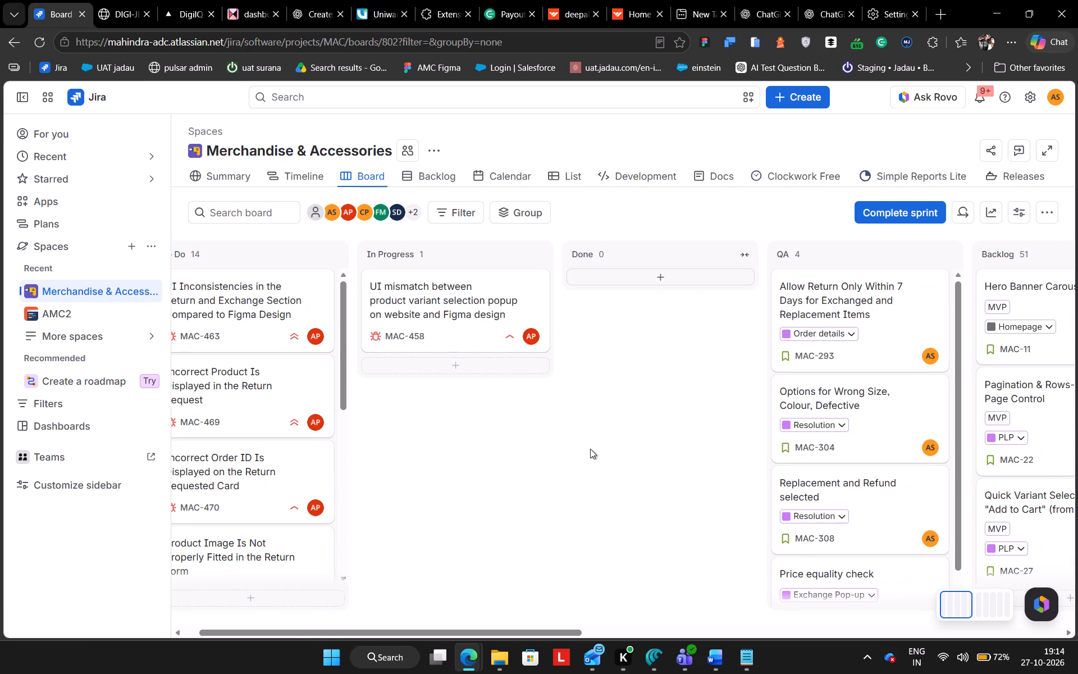
{"action": "scroll", "coordinate": [590, 449], "scroll_direction": "left", "scroll_amount": 1}
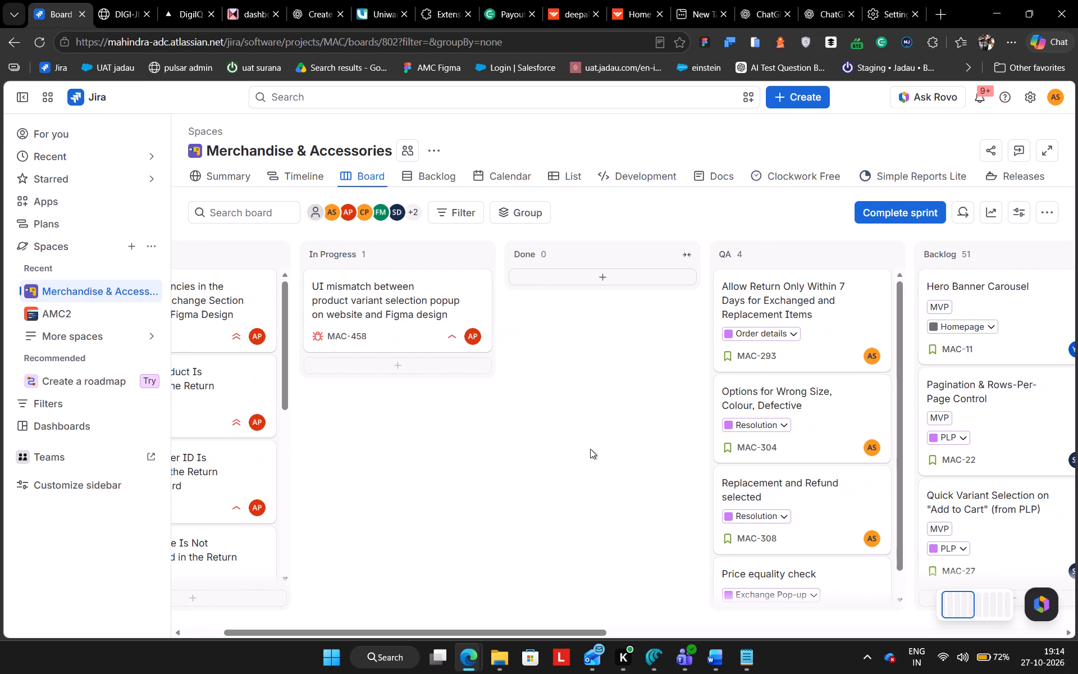
{"action": "scroll", "coordinate": [590, 449], "scroll_direction": "down", "scroll_amount": 5}
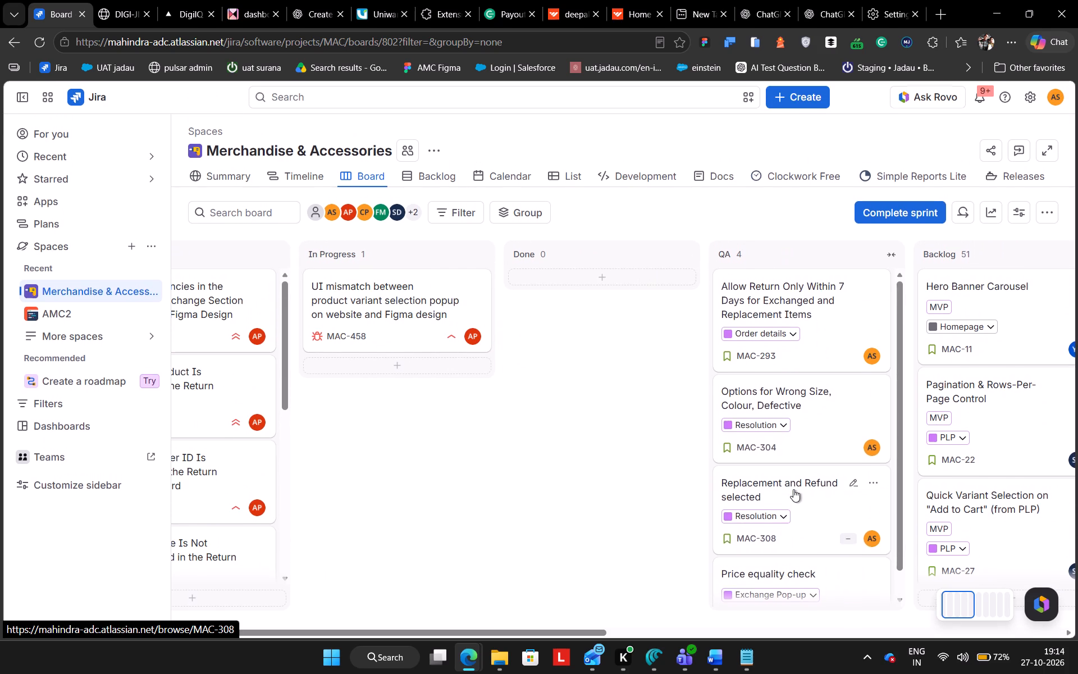
{"action": "scroll", "coordinate": [793, 489], "scroll_direction": "down", "scroll_amount": 5}
{"action": "scroll", "coordinate": [546, 453], "scroll_direction": "up", "scroll_amount": 3}
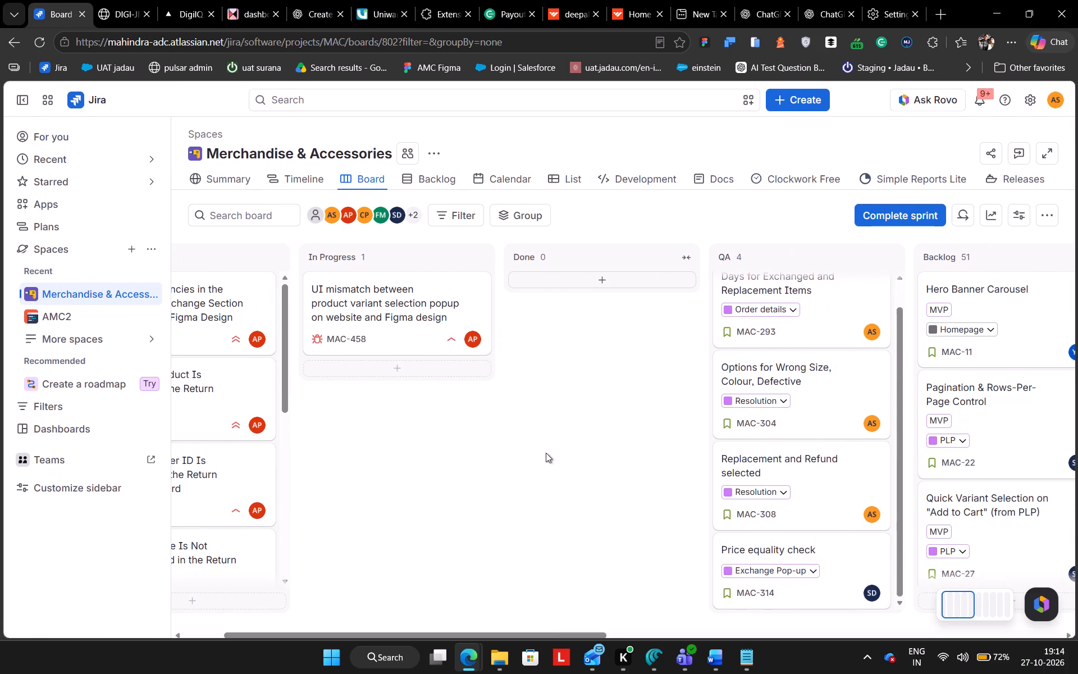
{"action": "scroll", "coordinate": [796, 419], "scroll_direction": "up", "scroll_amount": 3}
{"action": "scroll", "coordinate": [574, 420], "scroll_direction": "right", "scroll_amount": 3}
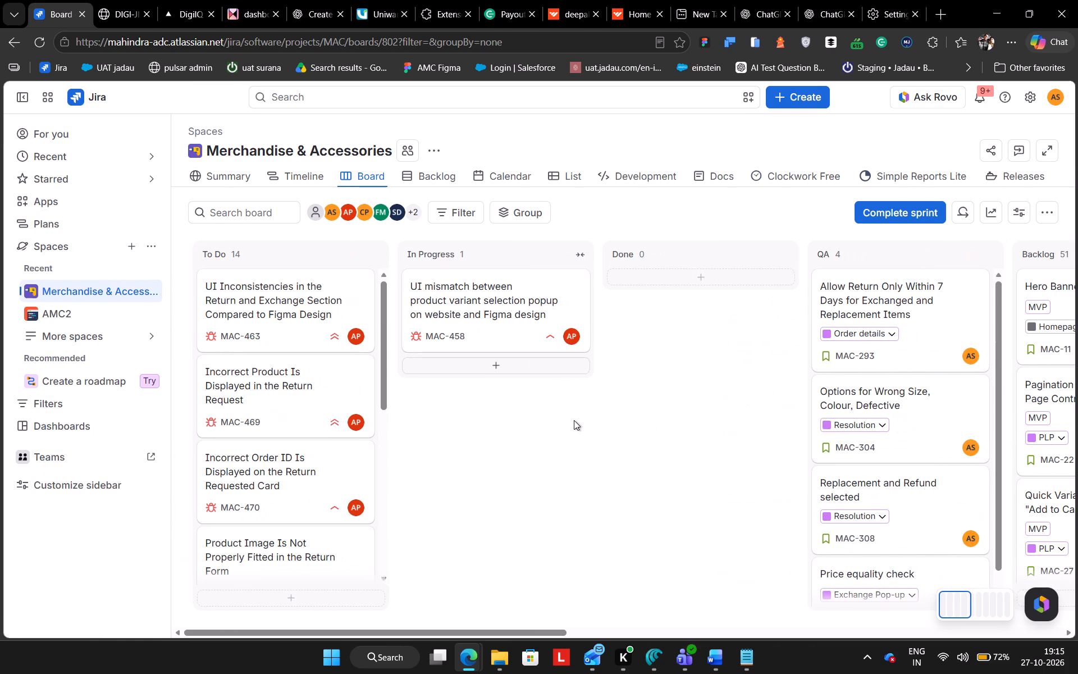
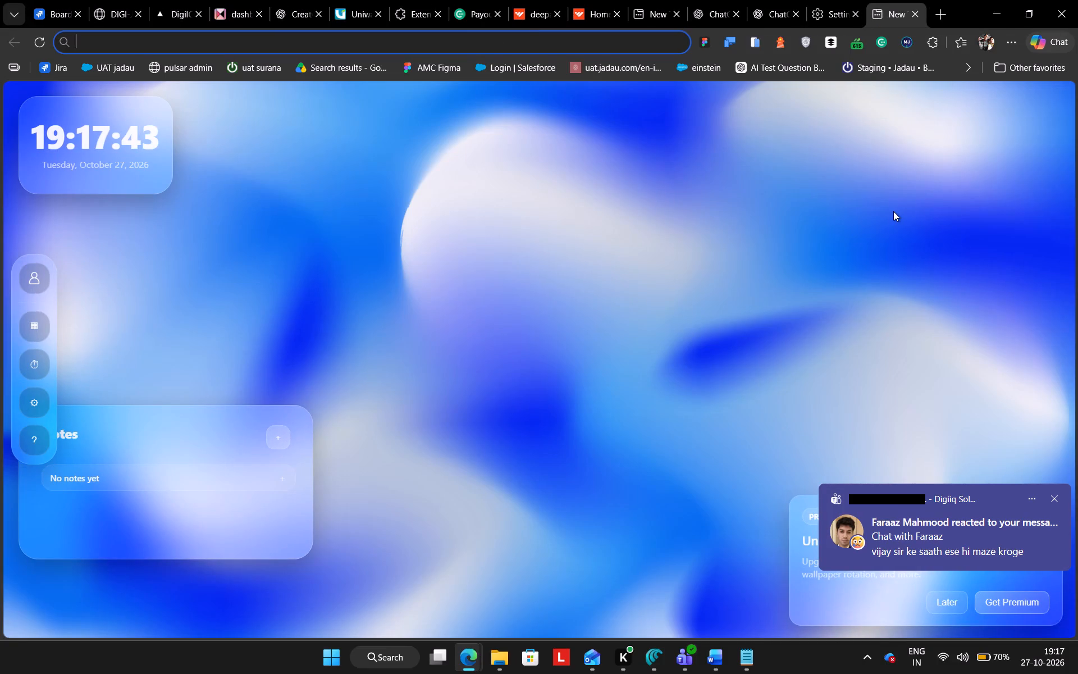
Open the Mahindra Accessories & Merchandise Store's en-IN storefront on the bkrc-015 Commerce Cloud site.
{"action": "type", "text": "015"}
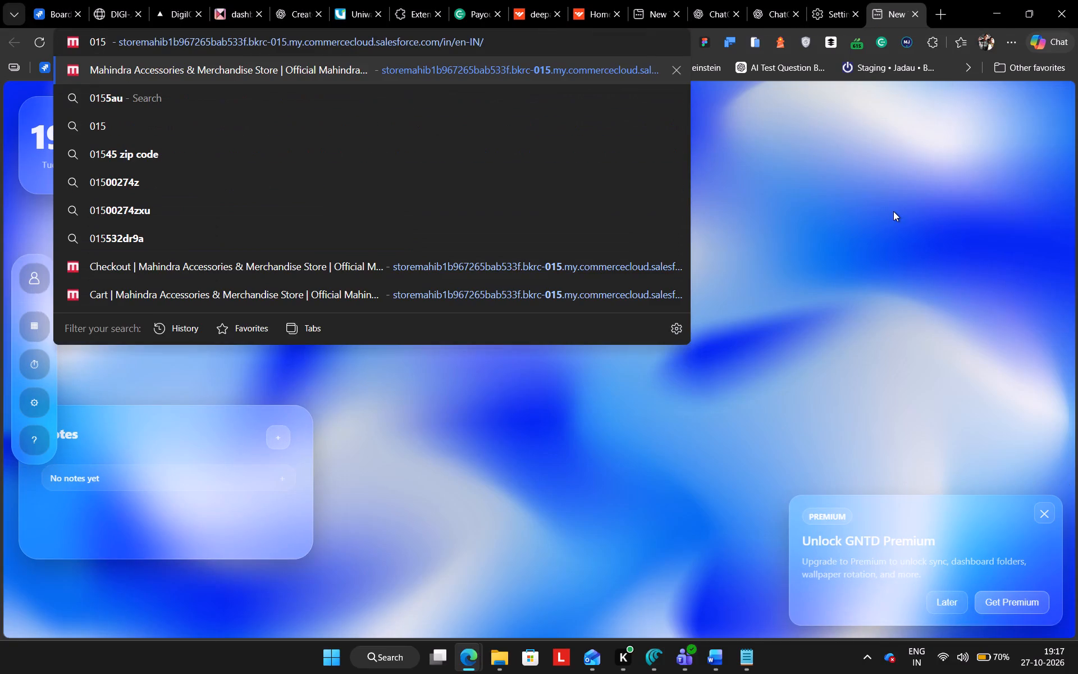
{"action": "key", "text": "Return"}
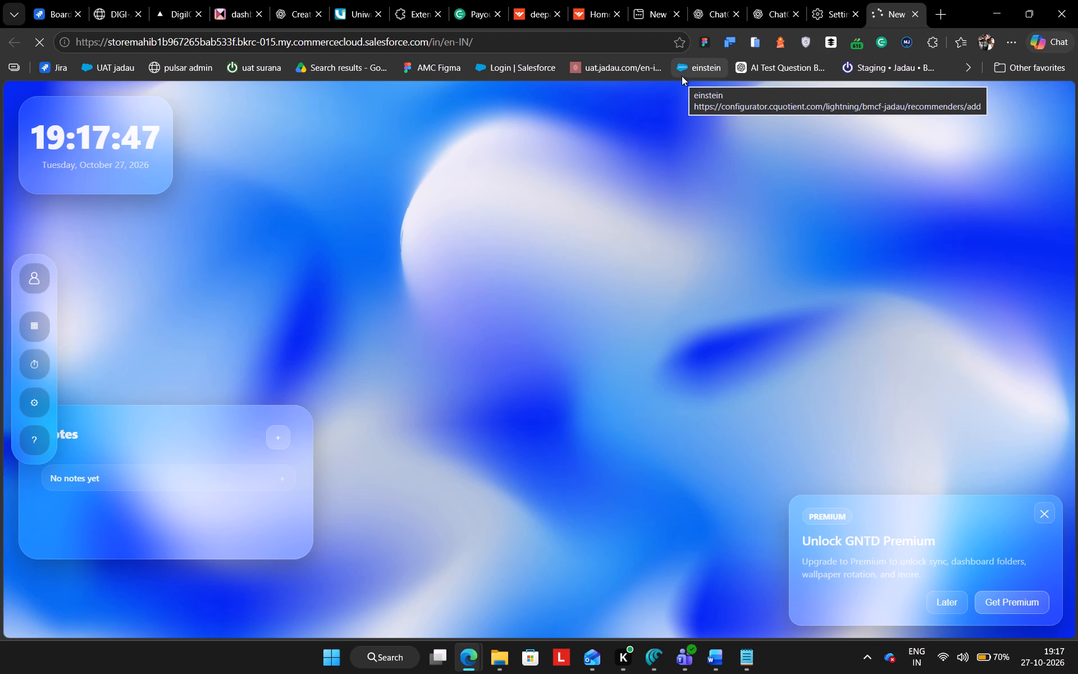
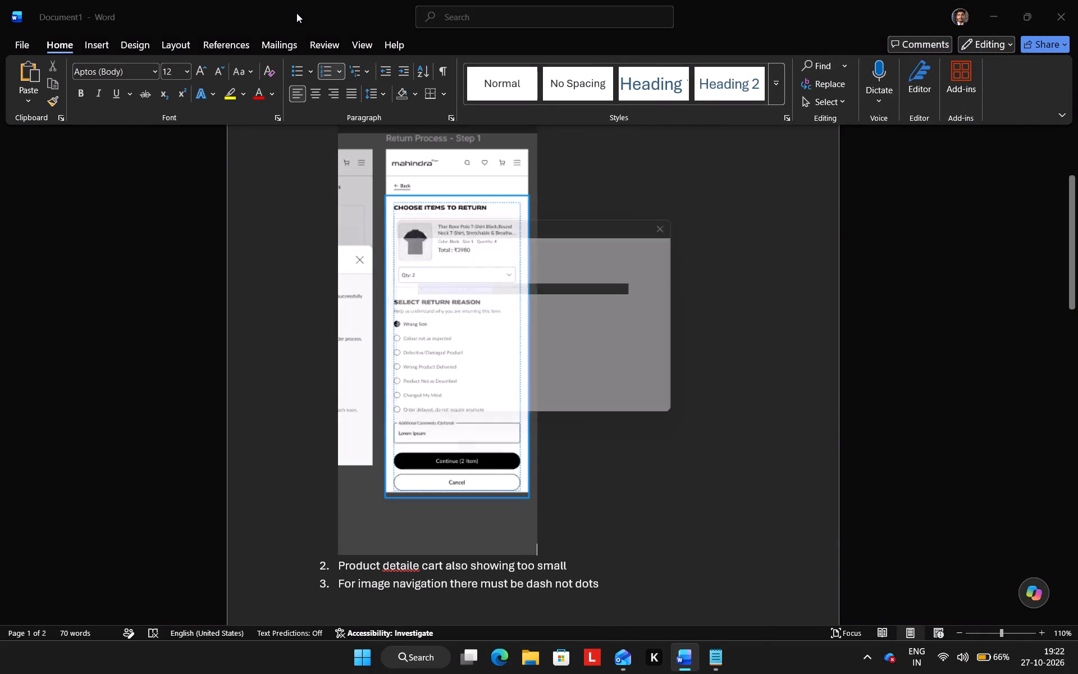
Close the Word document Document1 with the return-process review notes and exit to the desktop.
{"action": "key", "text": "Return"}
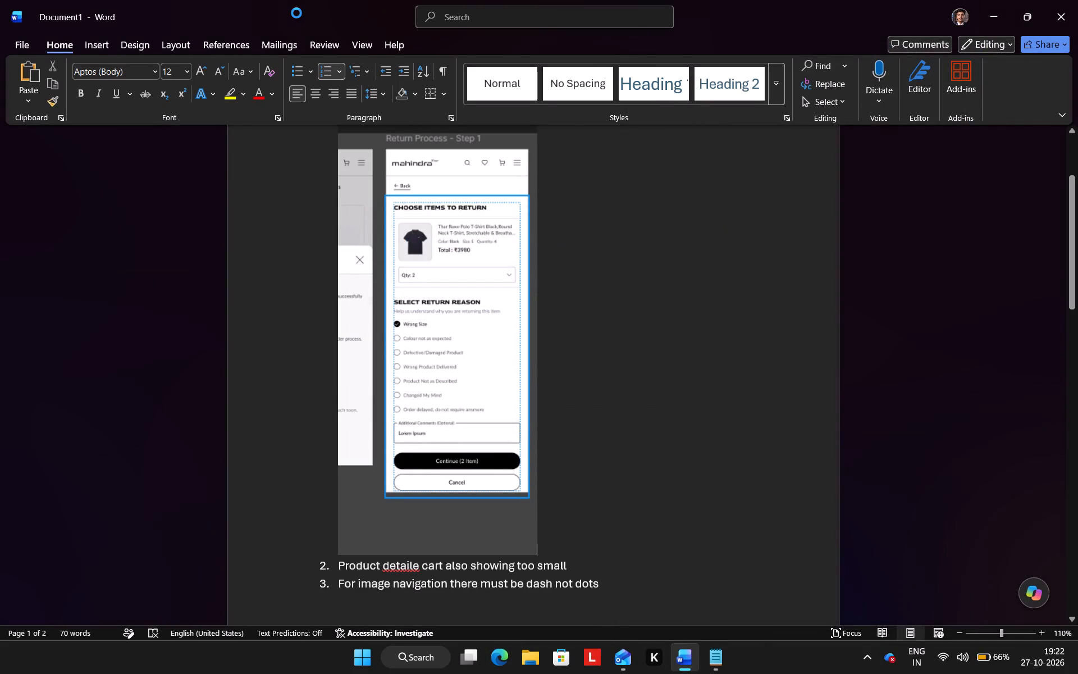
{"action": "key", "text": "alt+F4"}
{"action": "key", "text": "alt+F4"}
{"action": "key", "text": "alt+F4"}
{"action": "key", "text": "alt+F4"}
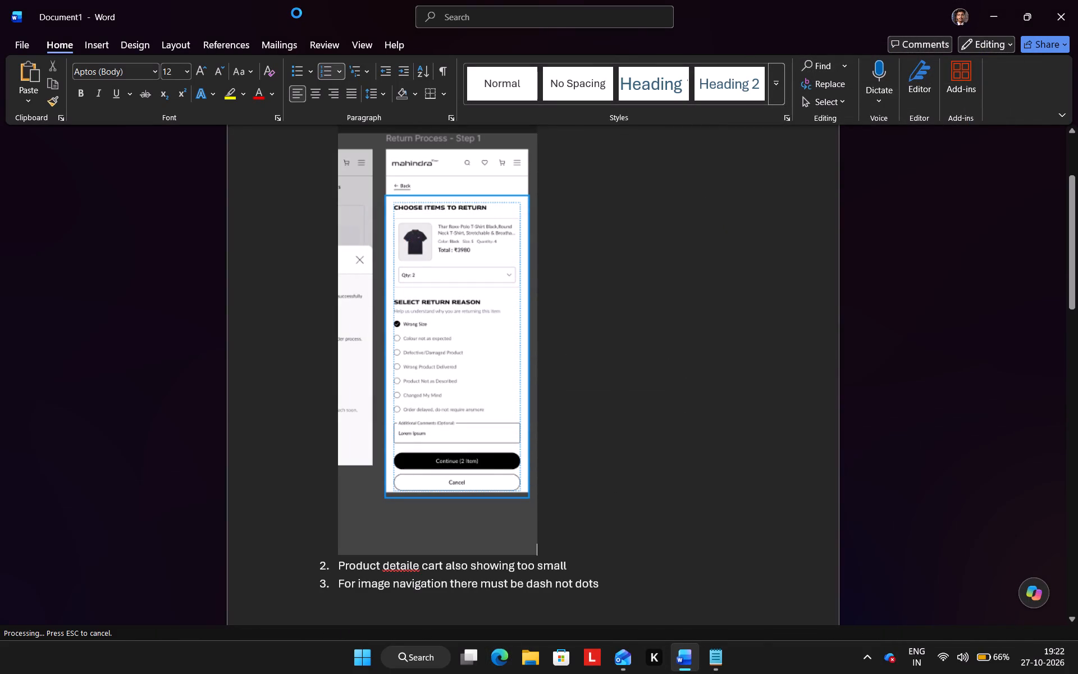
{"action": "key", "text": "alt+F4"}
{"action": "key", "text": "alt+F4"}
{"action": "key", "text": "alt+F4"}
{"action": "key", "text": "alt+F4"}
{"action": "key", "text": "alt+F4"}
{"action": "key", "text": "alt+F4"}
{"action": "key", "text": "alt+F4"}
{"action": "key", "text": "alt+F4"}
{"action": "key", "text": "alt+F4"}
{"action": "key", "text": "alt+F4"}
{"action": "key", "text": "alt+F4"}
{"action": "key", "text": "alt+F4"}
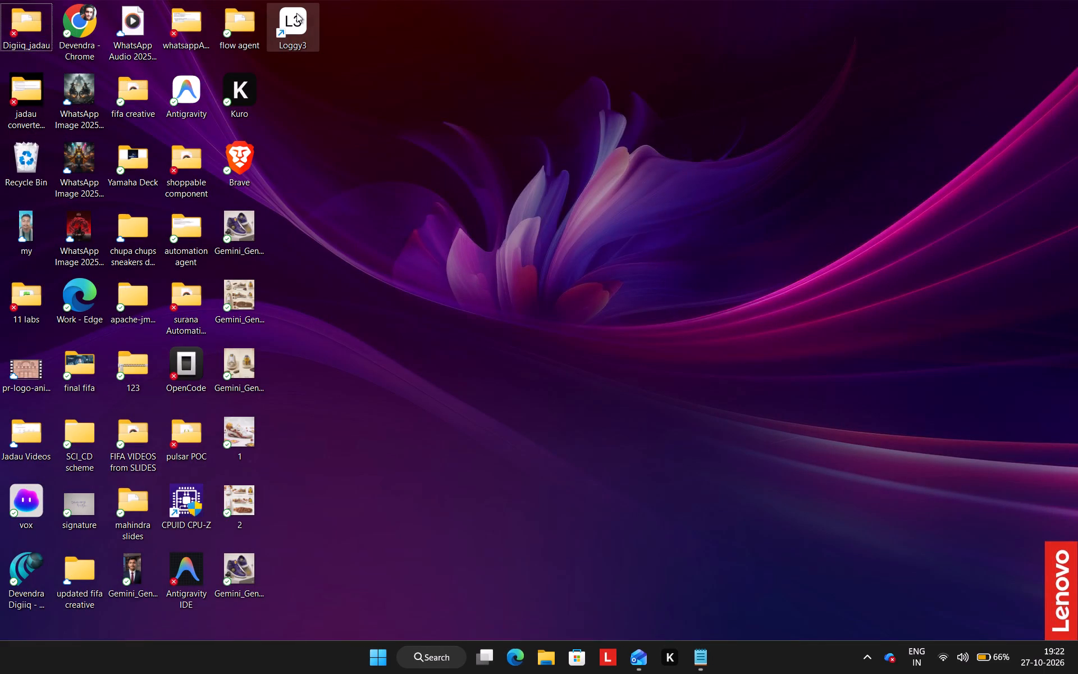
Open the Shut Down Windows dialog from the desktop.
{"action": "key", "text": "alt+F4"}
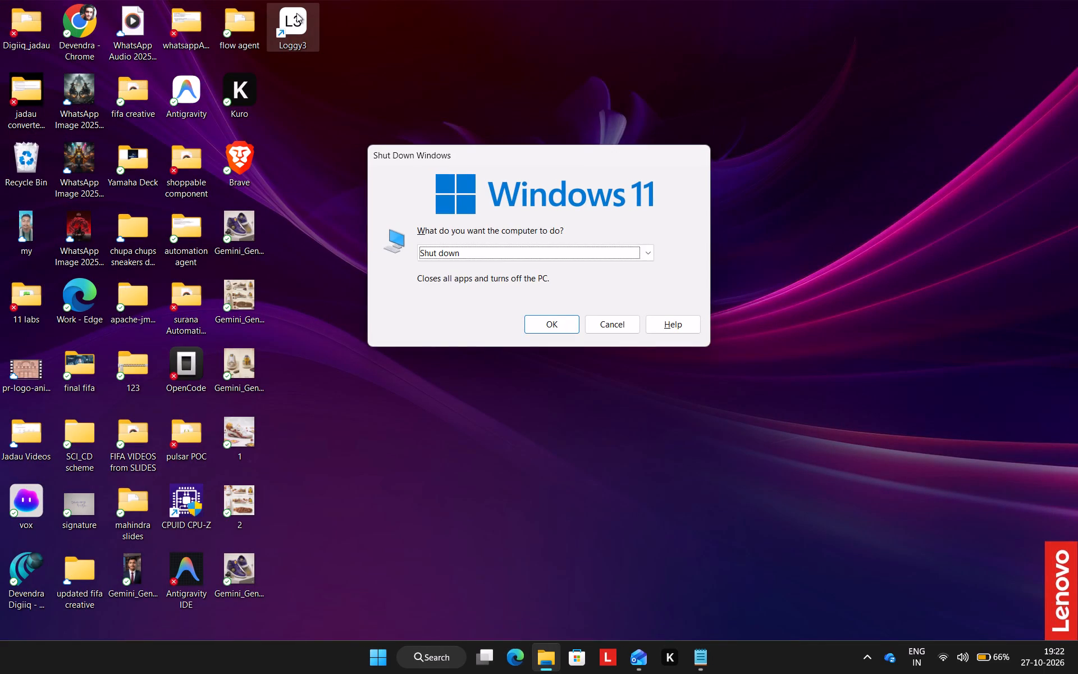